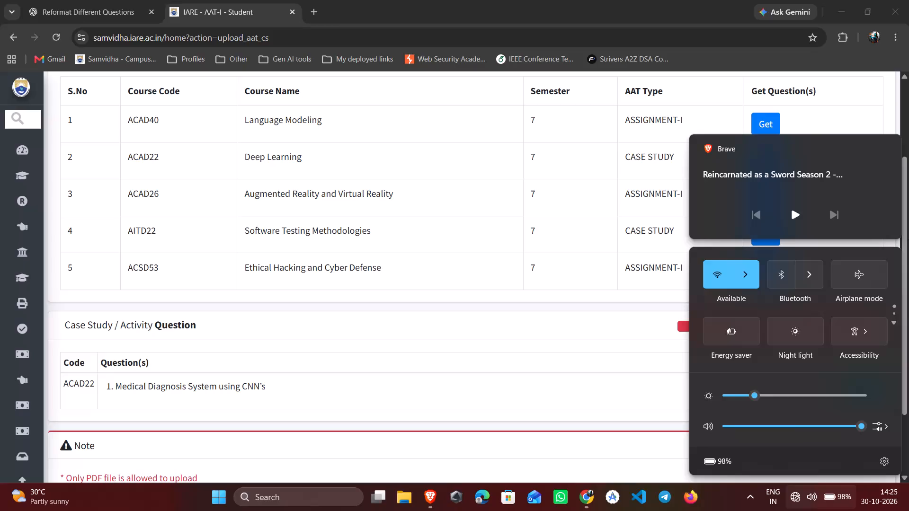
# Refresh the list of available Wi-Fi networks and connect to the Excitel 5G network.
pyautogui.click(745, 282)
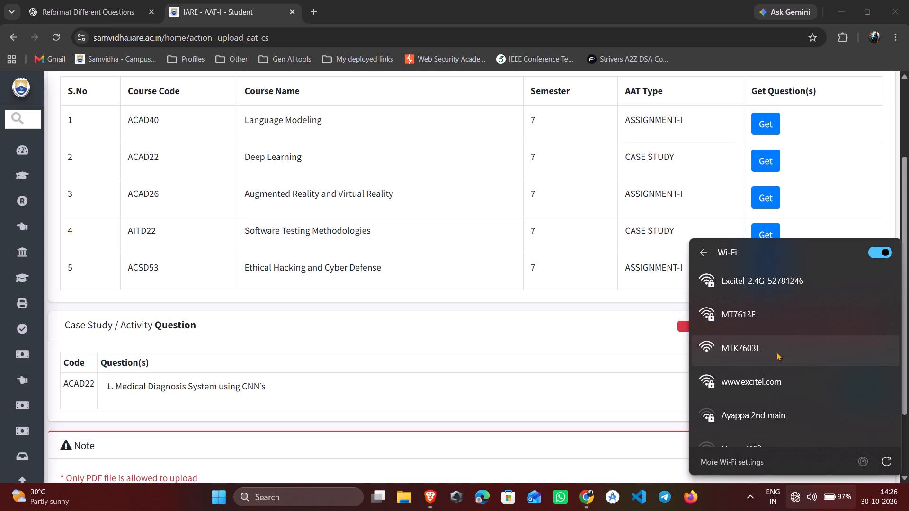
pyautogui.click(884, 461)
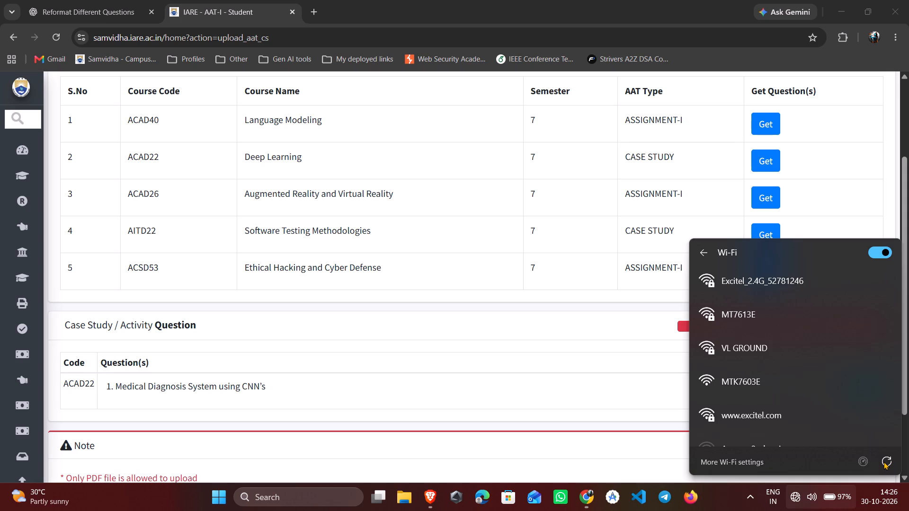
pyautogui.click(884, 461)
pyautogui.scroll(2, 797, 389)
pyautogui.click(885, 462)
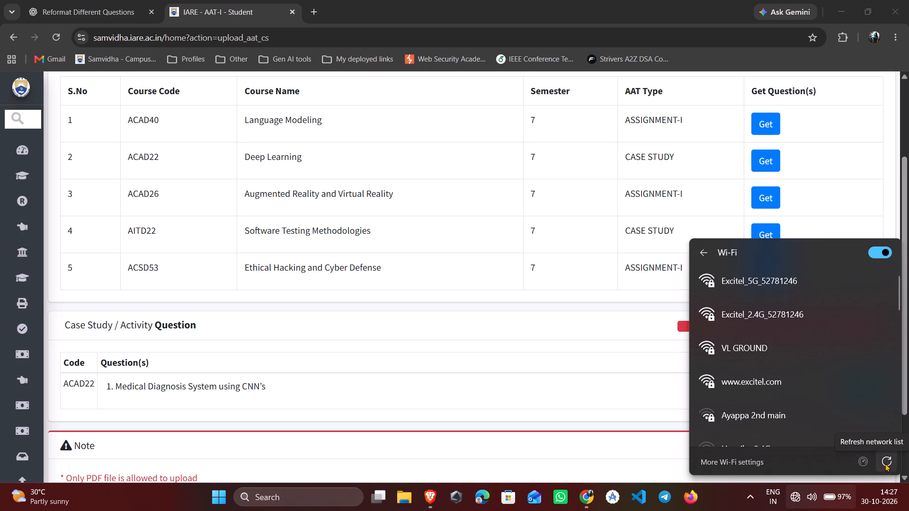
pyautogui.click(885, 463)
pyautogui.click(798, 267)
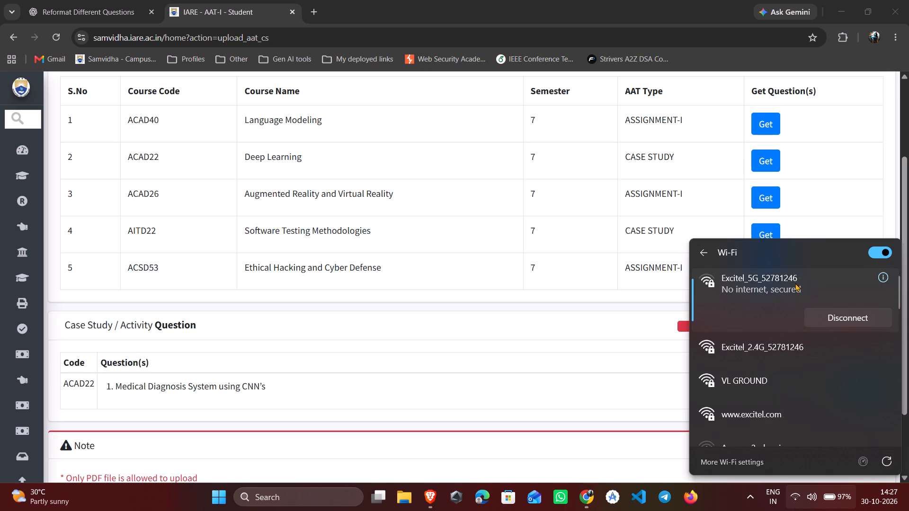
pyautogui.click(557, 434)
# Upload the chosen DL-AAT-I.pdf as the answer for the ACAD22 Deep Learning case study.
pyautogui.click(861, 388)
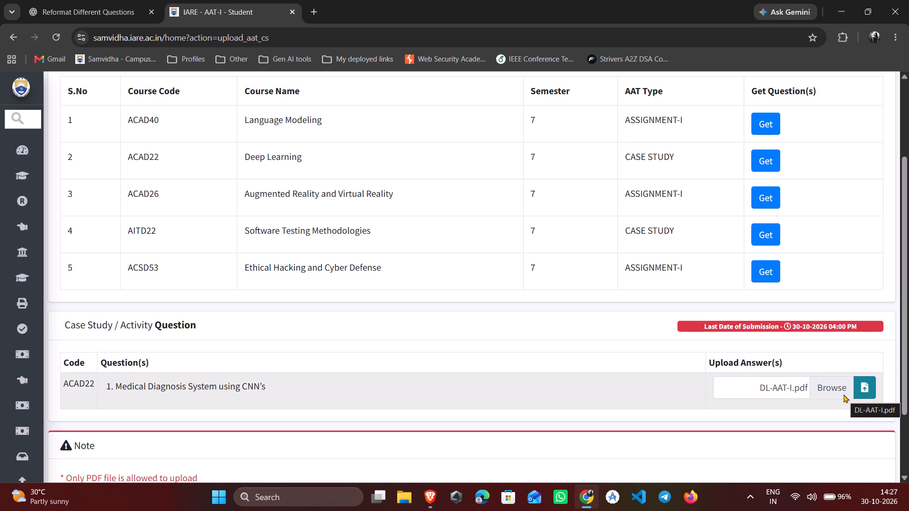
# Reload the page and retrieve the Deep Learning and Language Modeling questions to check whether their answers are uploaded.
pyautogui.click(57, 39)
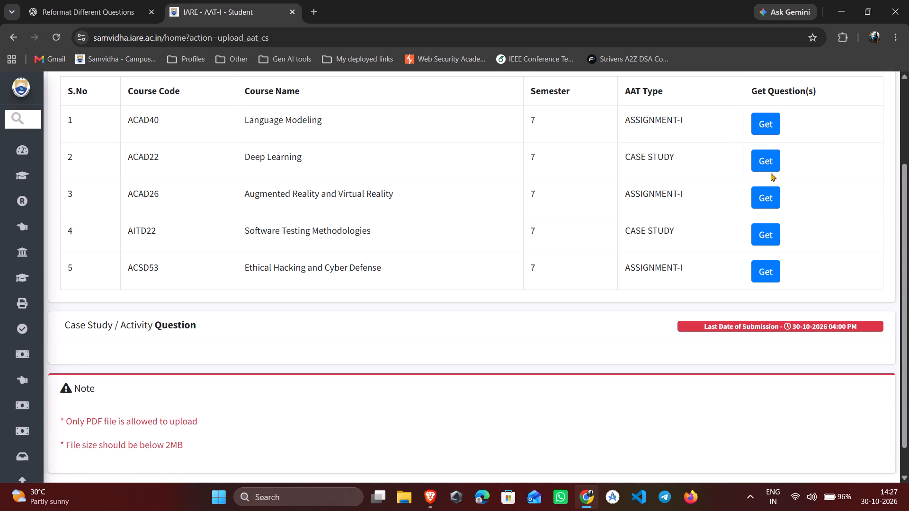
pyautogui.click(775, 160)
pyautogui.click(459, 350)
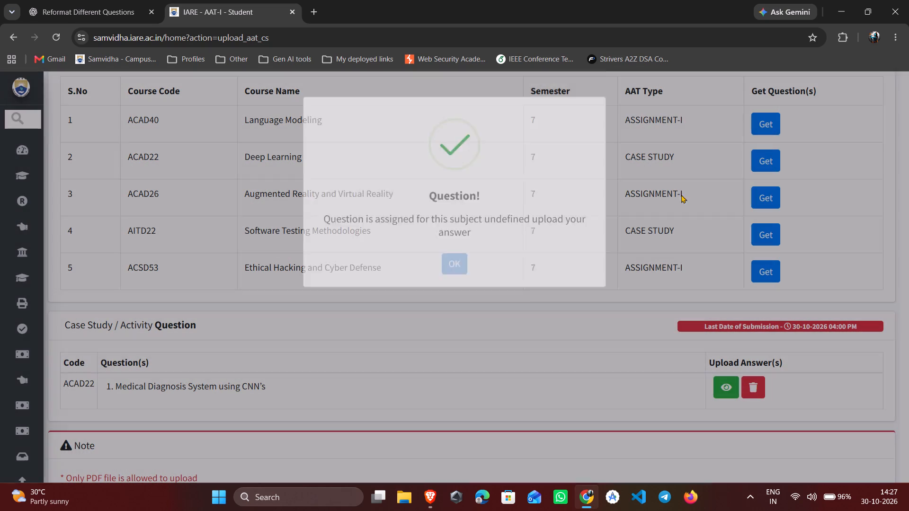
pyautogui.click(755, 123)
pyautogui.click(666, 312)
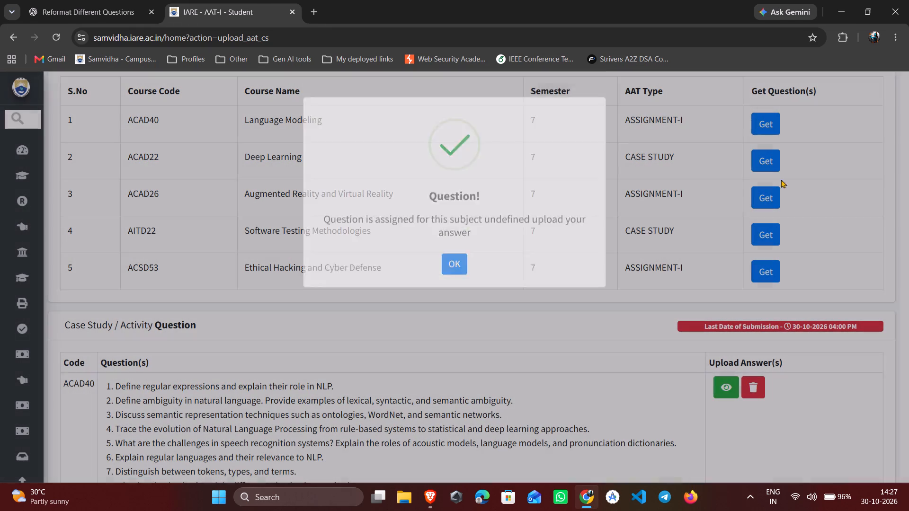
# Retrieve the Augmented Reality and Virtual Reality assignment questions and open the file chooser for the ACAD26 answer.
pyautogui.click(768, 194)
pyautogui.click(799, 300)
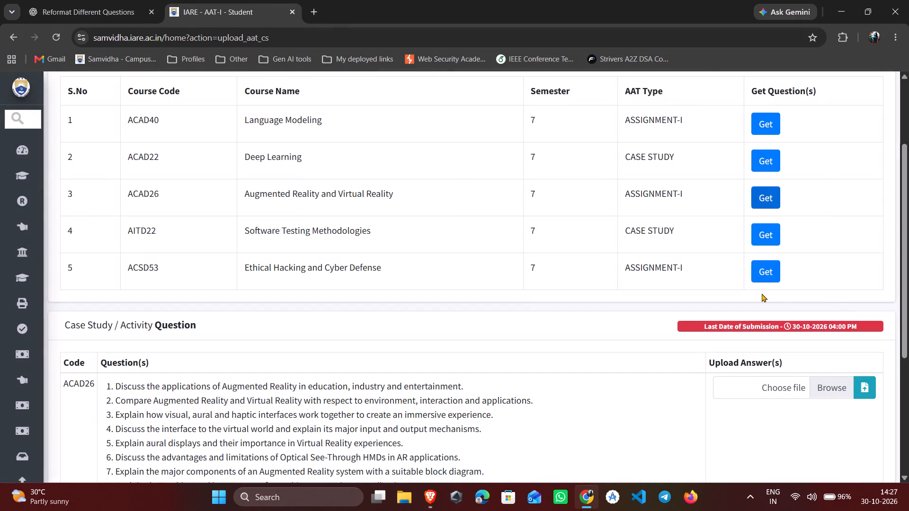
pyautogui.click(822, 388)
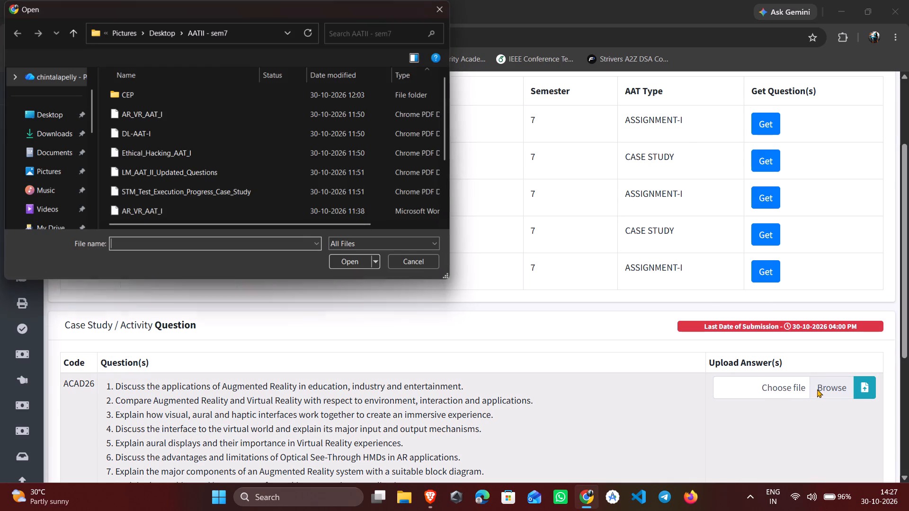
# Upload the AR_VR_AAT_I PDF as the answer for Augmented Reality and Virtual Reality (ACAD26).
pyautogui.doubleClick(148, 113)
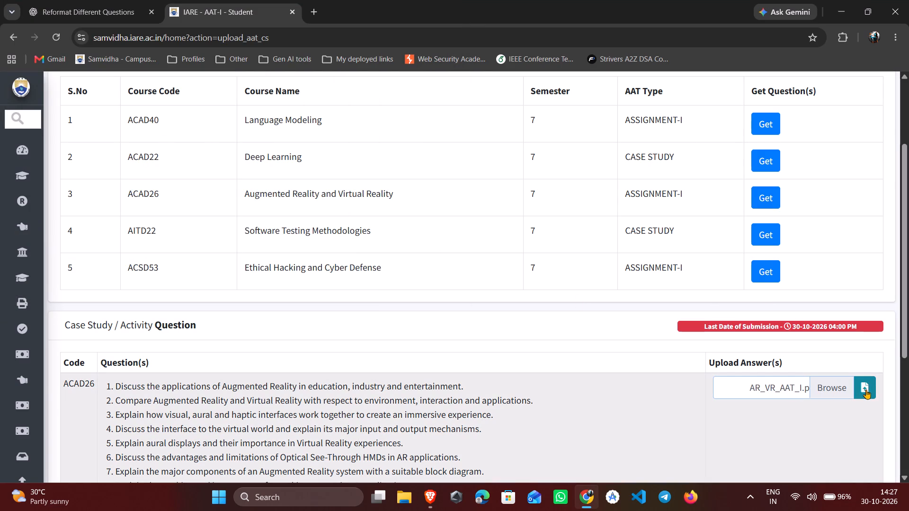
pyautogui.click(864, 390)
pyautogui.click(641, 308)
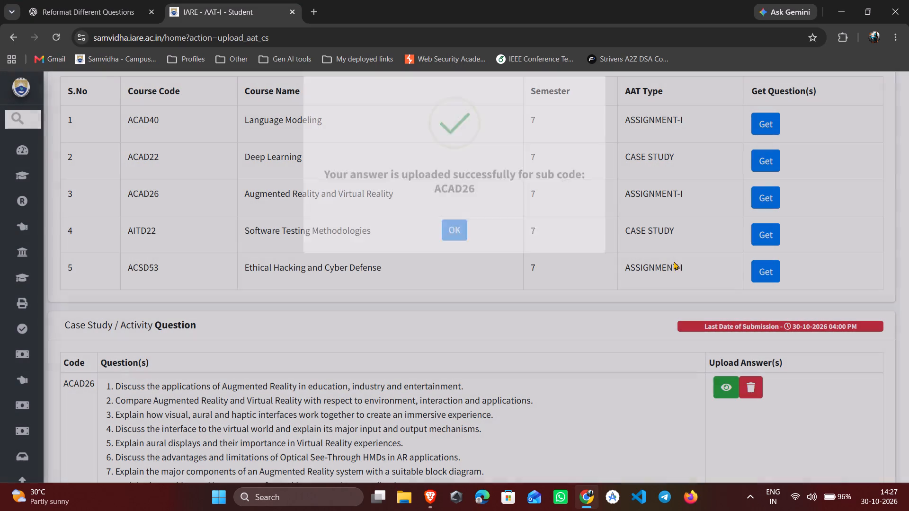
# Check the questions and answer upload status for Deep Learning, Language Modeling, and Augmented Reality and Virtual Reality.
pyautogui.click(757, 157)
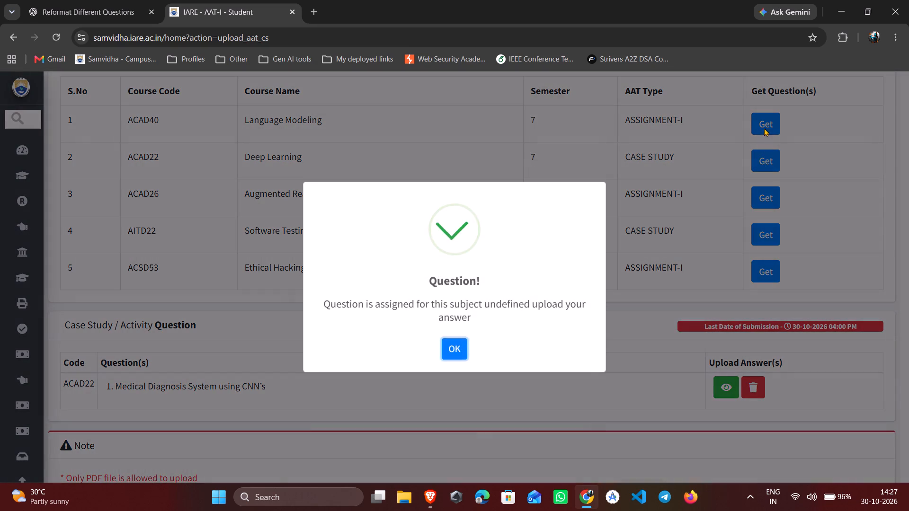
pyautogui.click(762, 123)
pyautogui.click(762, 123)
pyautogui.click(798, 234)
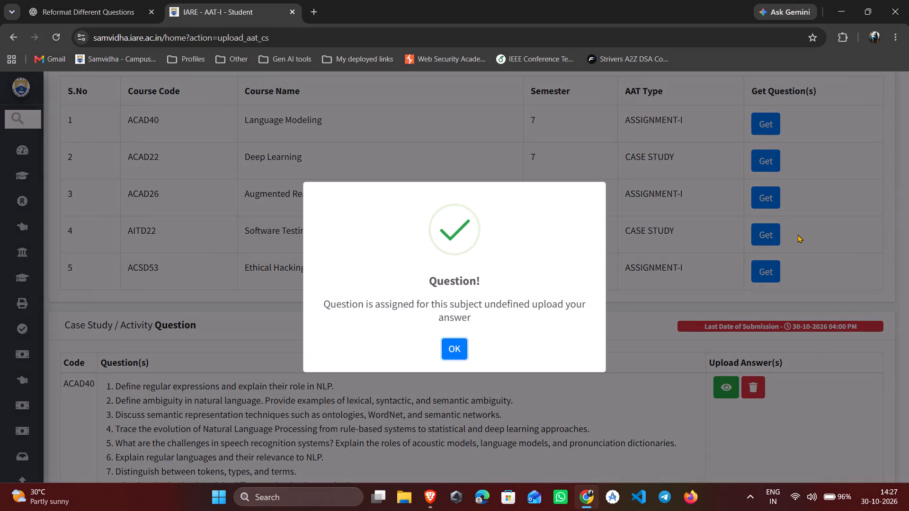
pyautogui.click(763, 195)
pyautogui.click(763, 198)
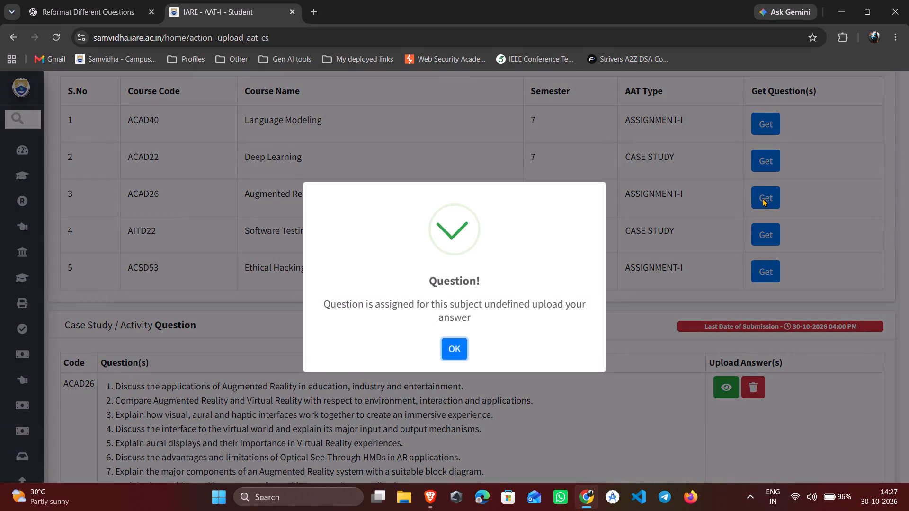
pyautogui.click(763, 198)
# Get the Software Testing Methodologies (AITD22) question and upload the STM_Test_Execution_Progress_Case_Study PDF as its answer.
pyautogui.click(764, 225)
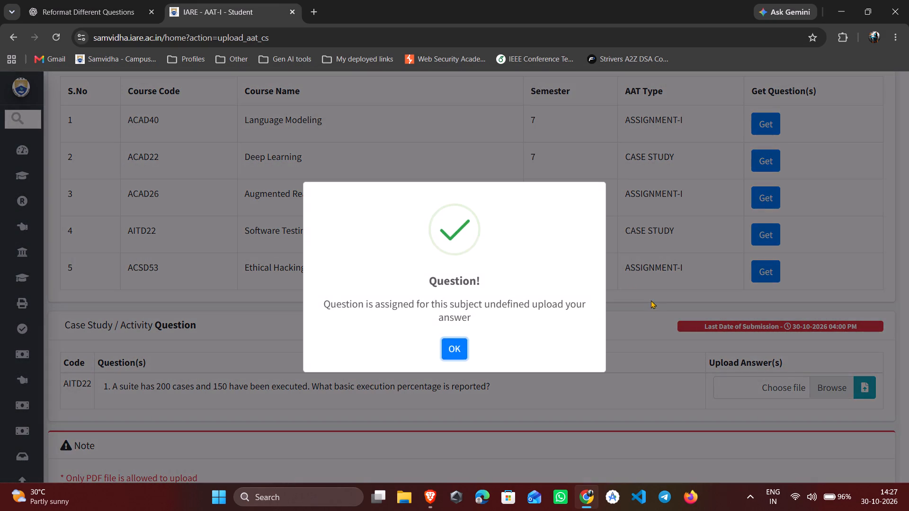
pyautogui.click(653, 303)
pyautogui.click(813, 389)
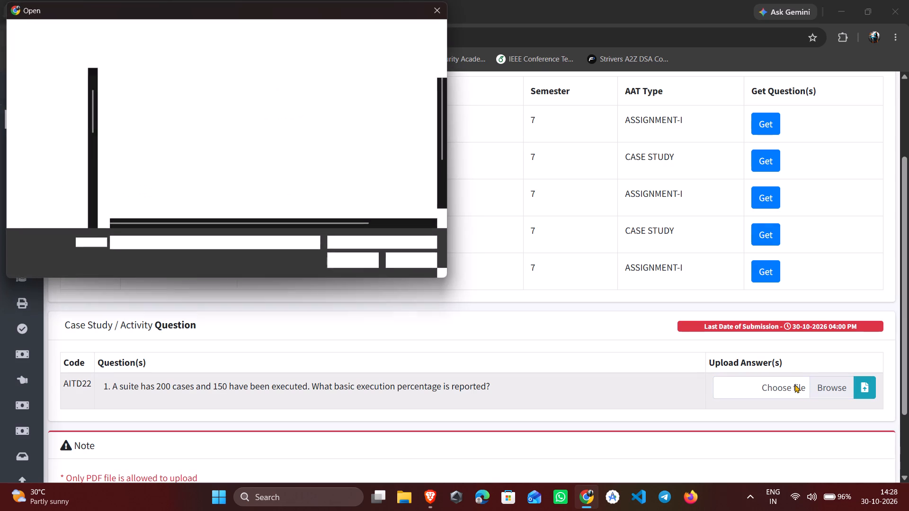
pyautogui.click(151, 192)
pyautogui.click(151, 192)
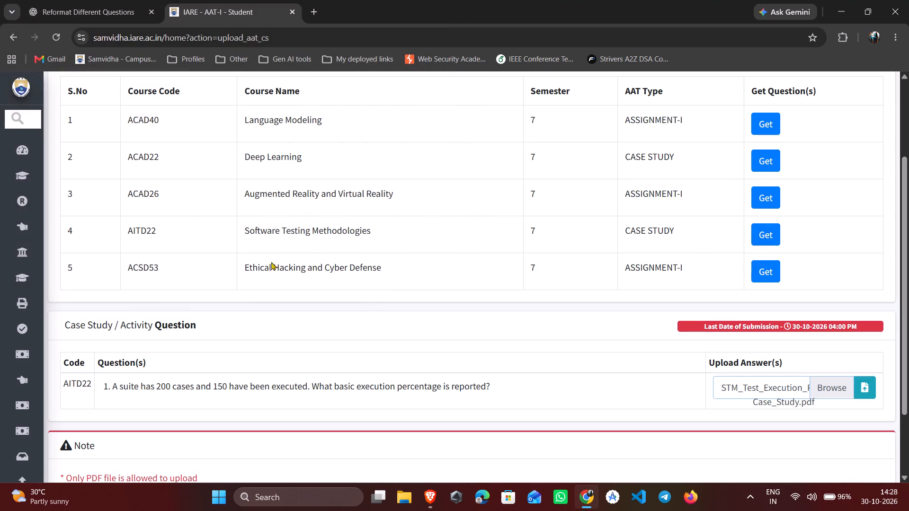
pyautogui.click(865, 389)
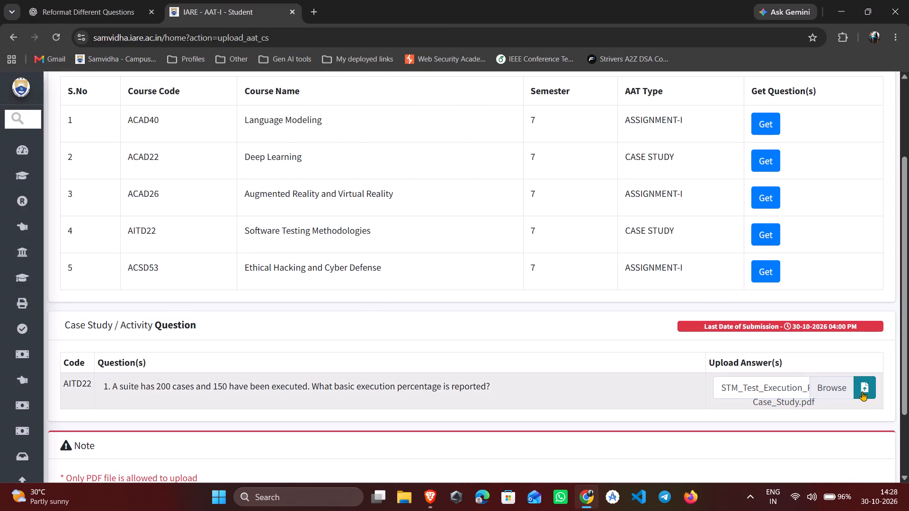
pyautogui.click(651, 312)
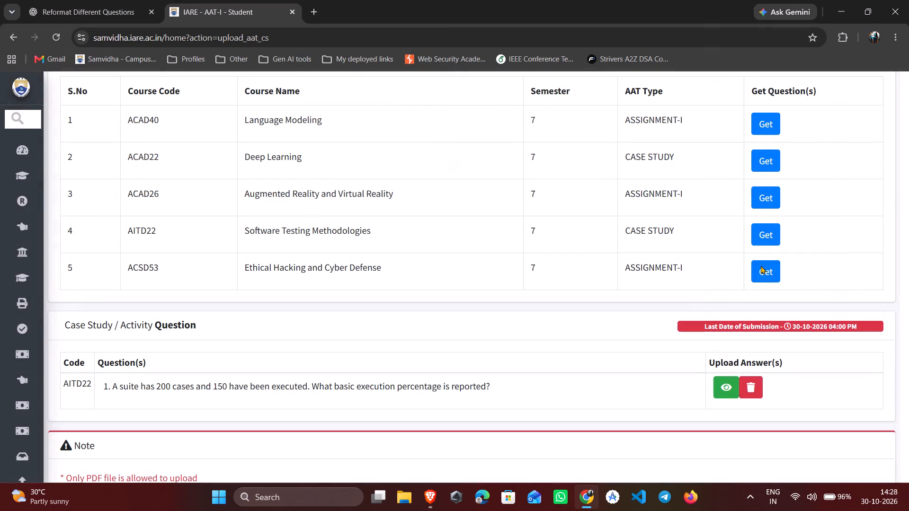
# Get the Ethical Hacking and Cyber Defense (ACSD53) questions and upload the Ethical_Hacking_AAT_I PDF as their answer.
pyautogui.click(774, 272)
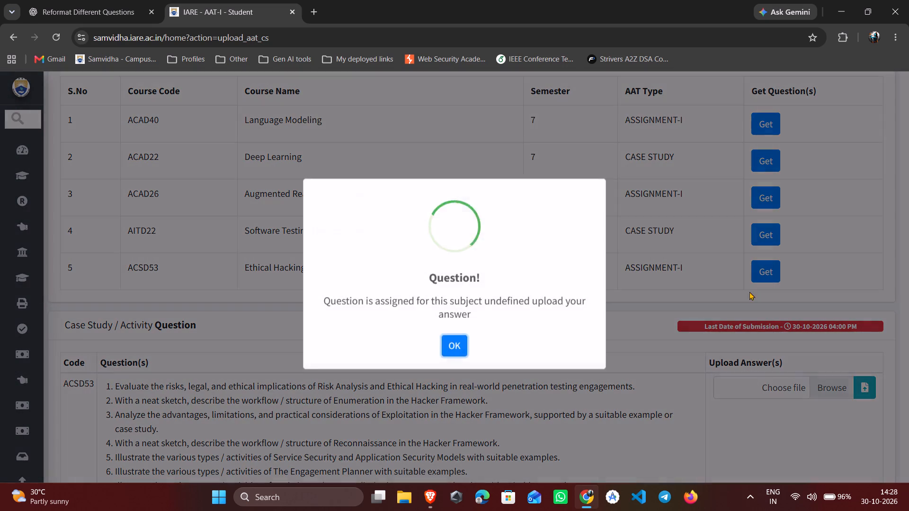
pyautogui.click(701, 329)
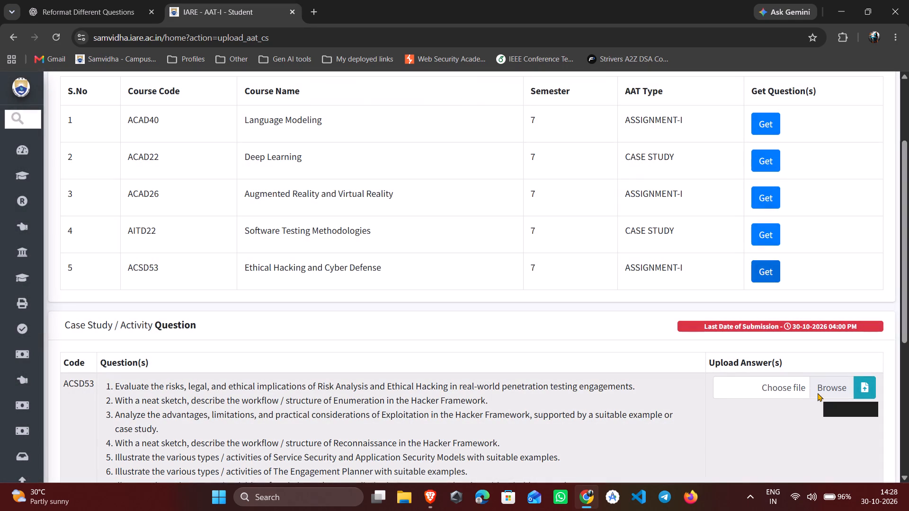
pyautogui.click(818, 393)
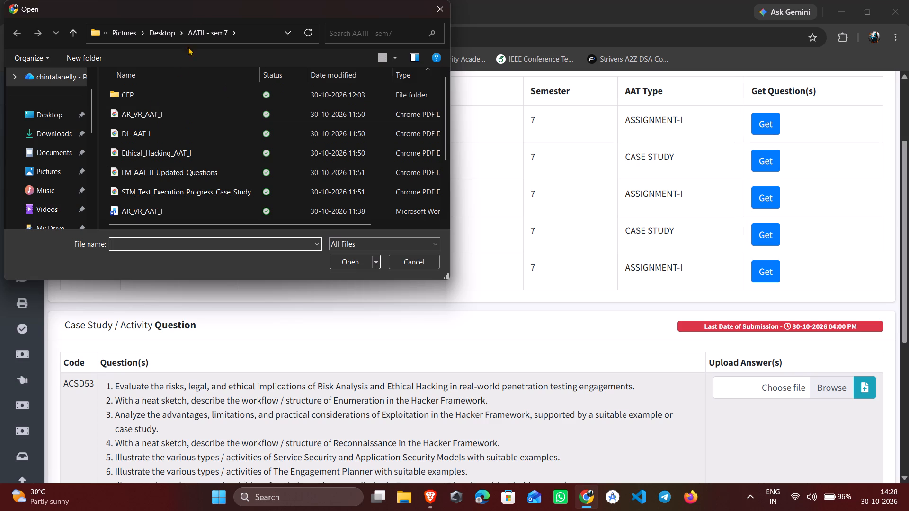
pyautogui.moveTo(202, 15); pyautogui.dragTo(539, 163)
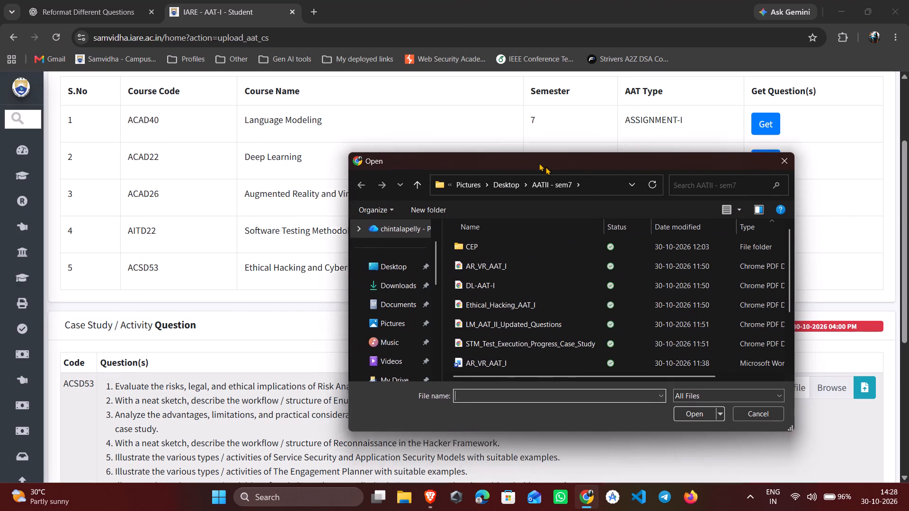
pyautogui.moveTo(539, 163); pyautogui.dragTo(224, 40)
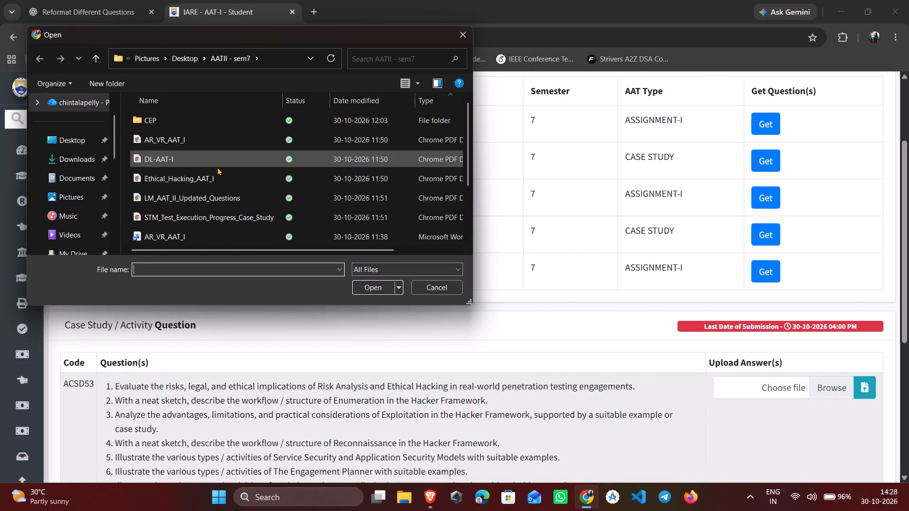
pyautogui.doubleClick(221, 175)
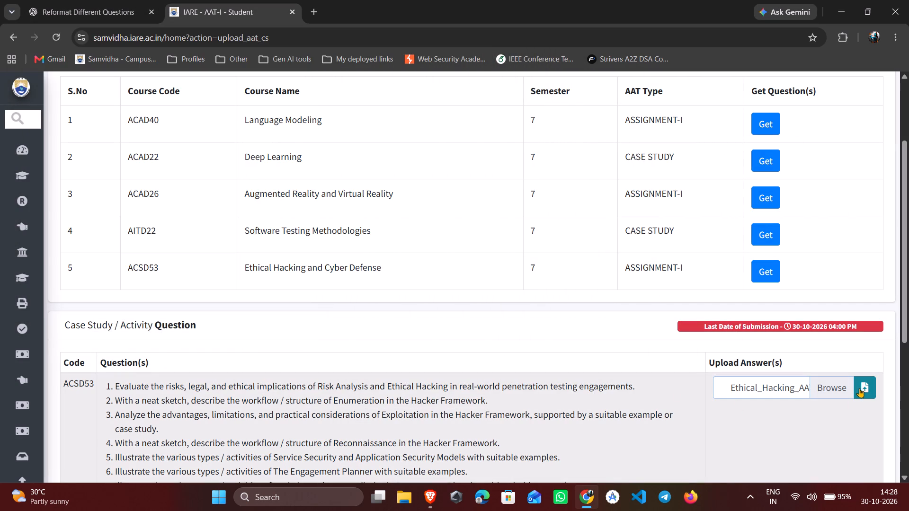
pyautogui.click(862, 387)
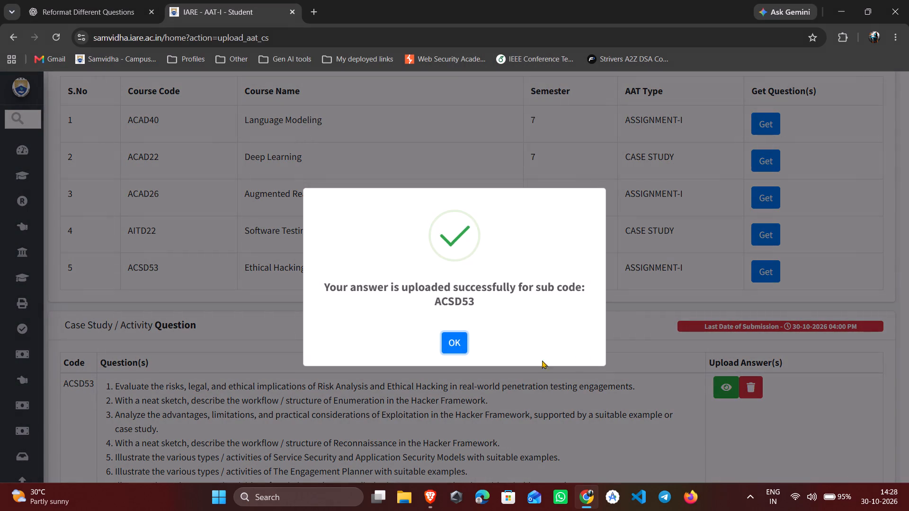
pyautogui.click(650, 337)
# Review the answer upload status of all five AAT-I courses, from Language Modeling through Ethical Hacking and Cyber Defense.
pyautogui.click(768, 126)
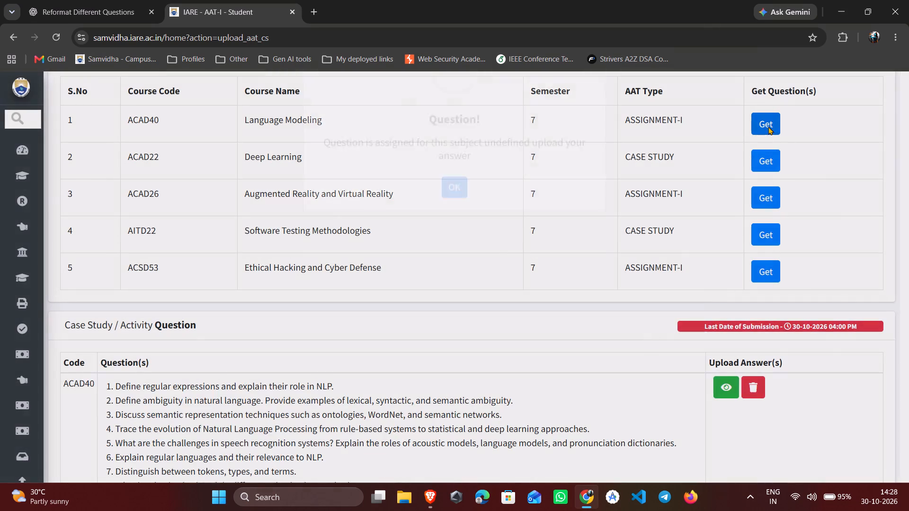
pyautogui.click(836, 138)
pyautogui.click(775, 171)
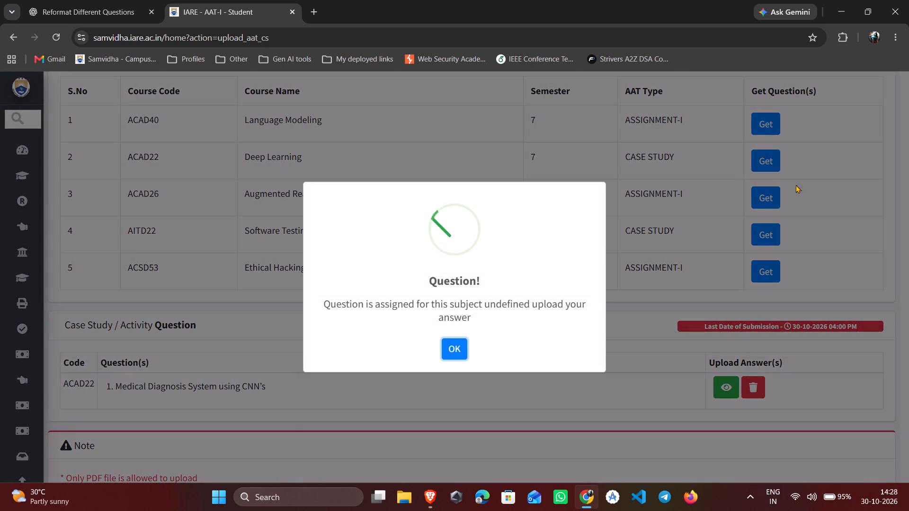
pyautogui.click(802, 185)
pyautogui.click(768, 196)
pyautogui.click(767, 203)
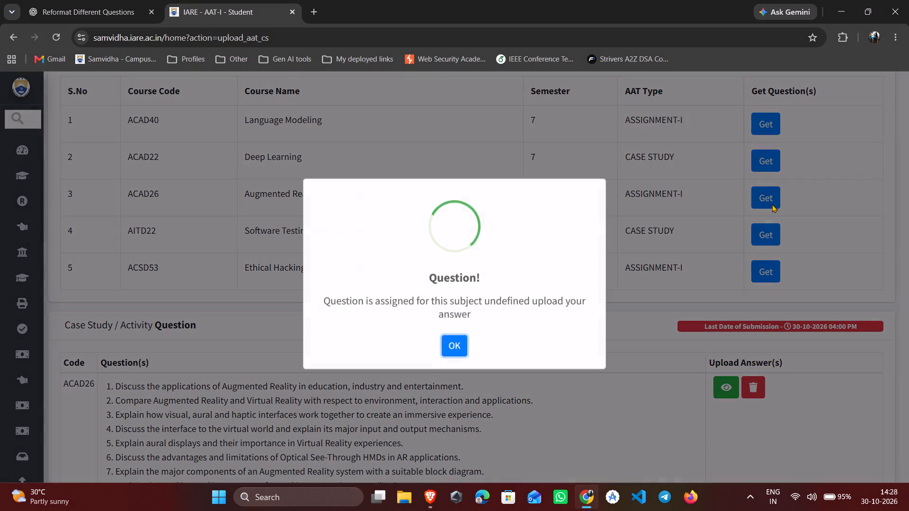
pyautogui.click(772, 204)
pyautogui.click(769, 232)
pyautogui.click(769, 232)
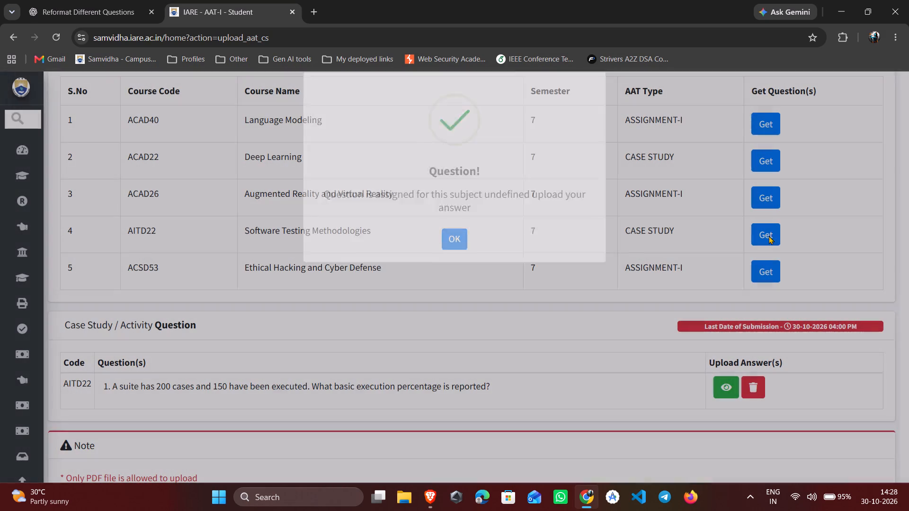
pyautogui.click(770, 265)
pyautogui.click(770, 269)
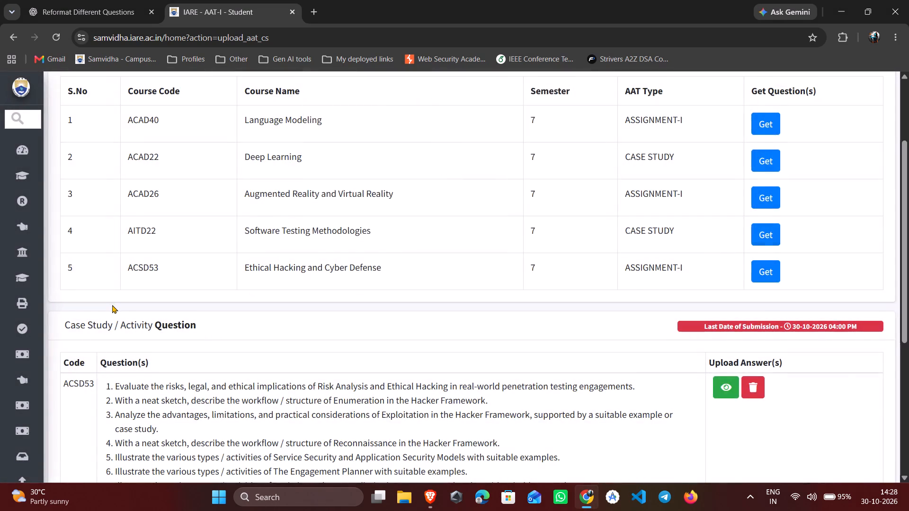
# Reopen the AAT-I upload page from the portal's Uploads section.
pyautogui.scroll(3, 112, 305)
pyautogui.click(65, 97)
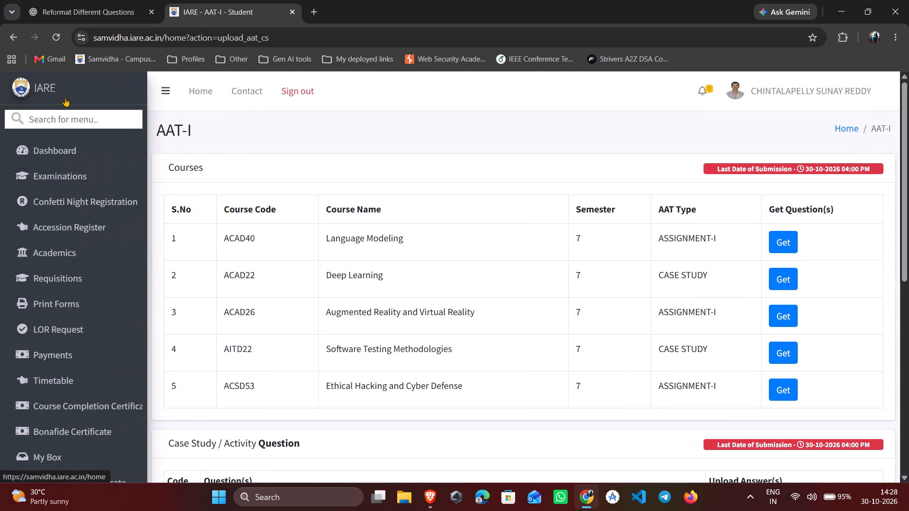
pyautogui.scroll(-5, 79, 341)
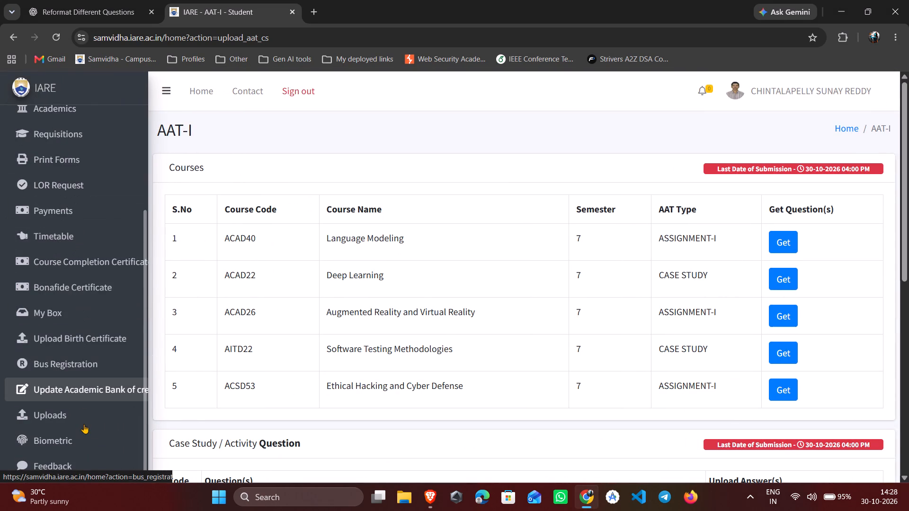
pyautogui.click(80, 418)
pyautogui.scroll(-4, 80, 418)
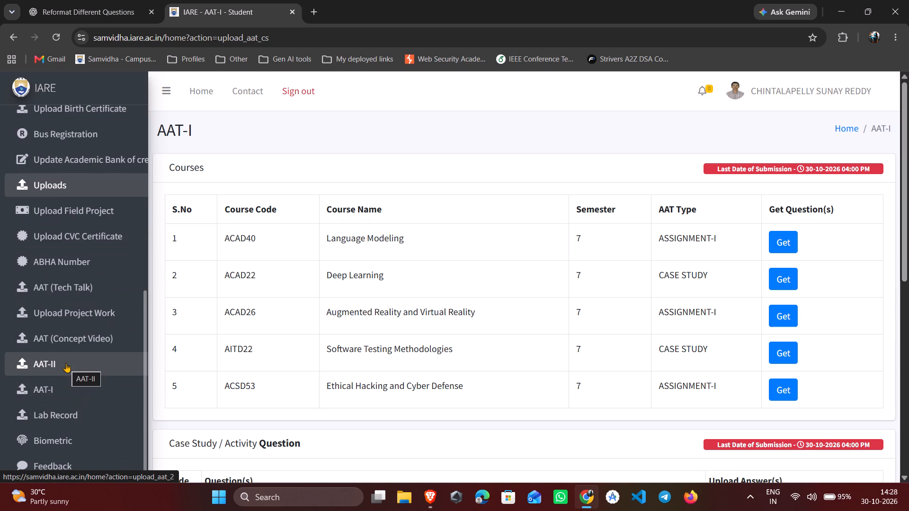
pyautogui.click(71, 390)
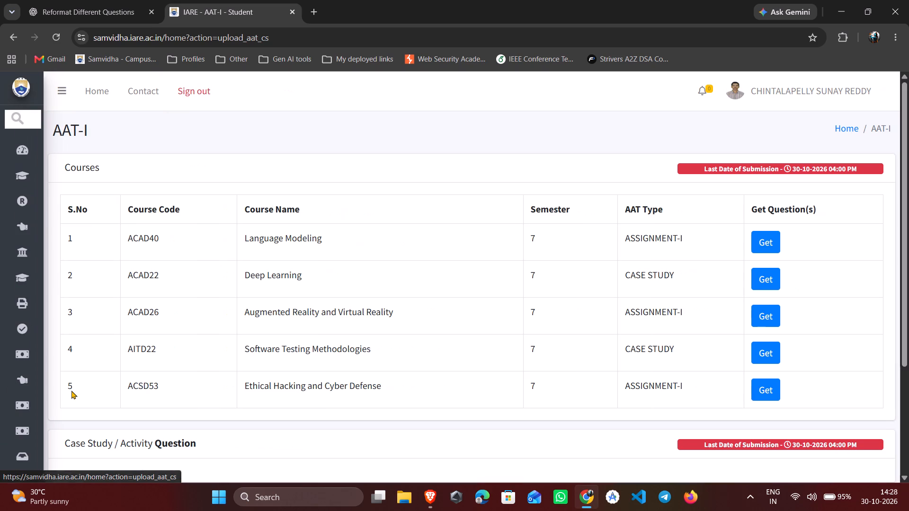
# Open the AAT-II upload page from the portal's Uploads section.
pyautogui.scroll(-7, 6, 445)
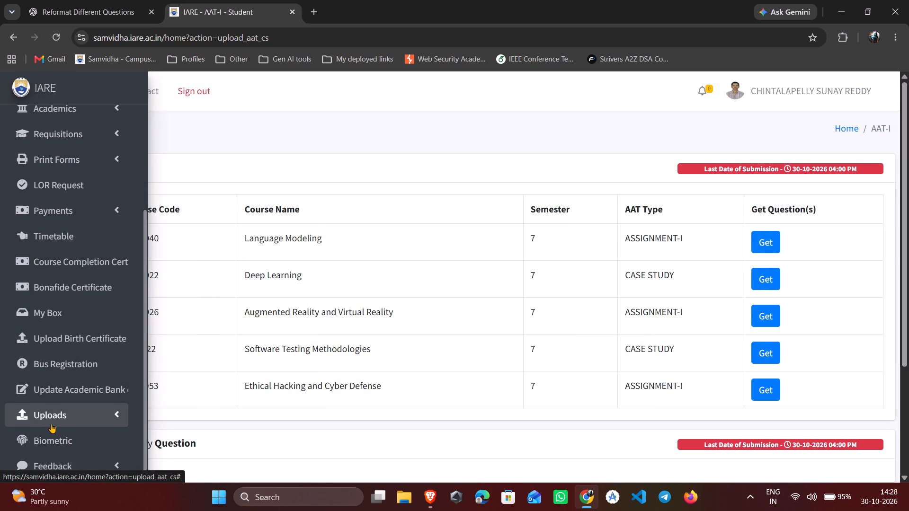
pyautogui.click(55, 417)
pyautogui.scroll(-6, 55, 417)
pyautogui.click(57, 375)
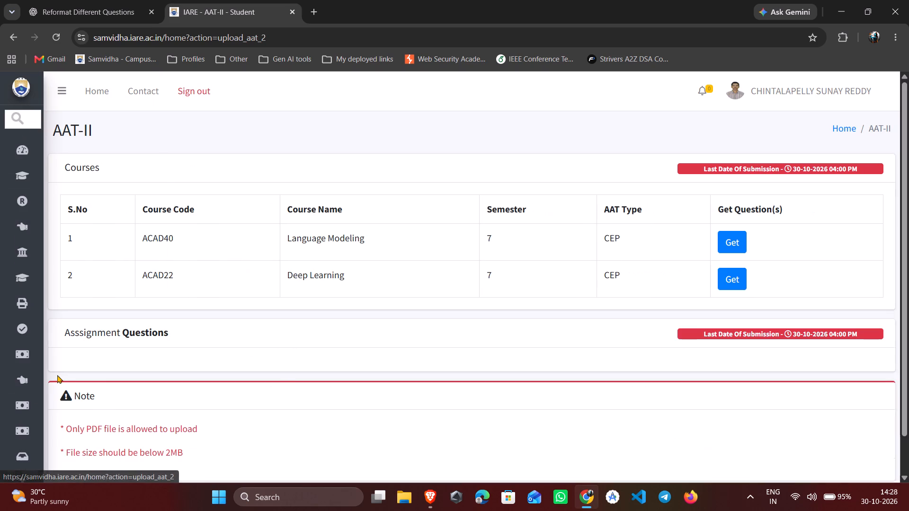
# Get the AAT-II complex engineering problem question for Language Modeling (ACAD40).
pyautogui.click(725, 239)
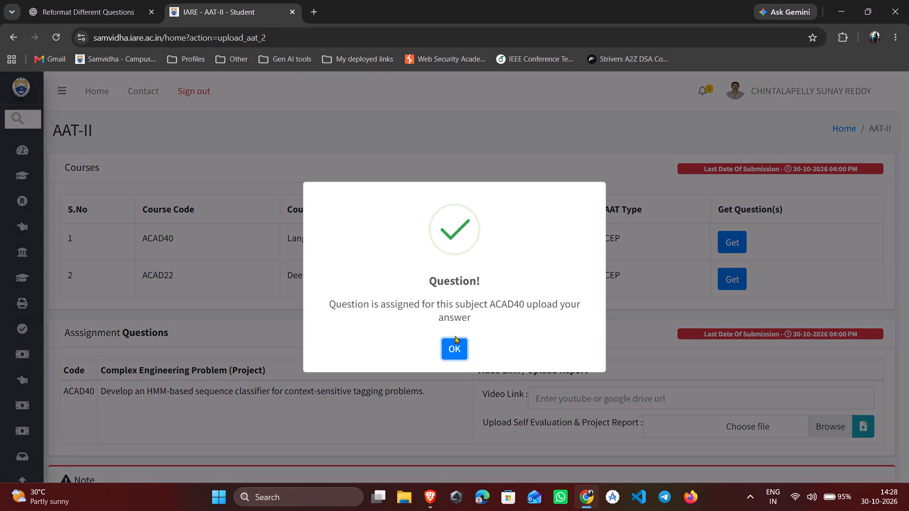
pyautogui.click(452, 347)
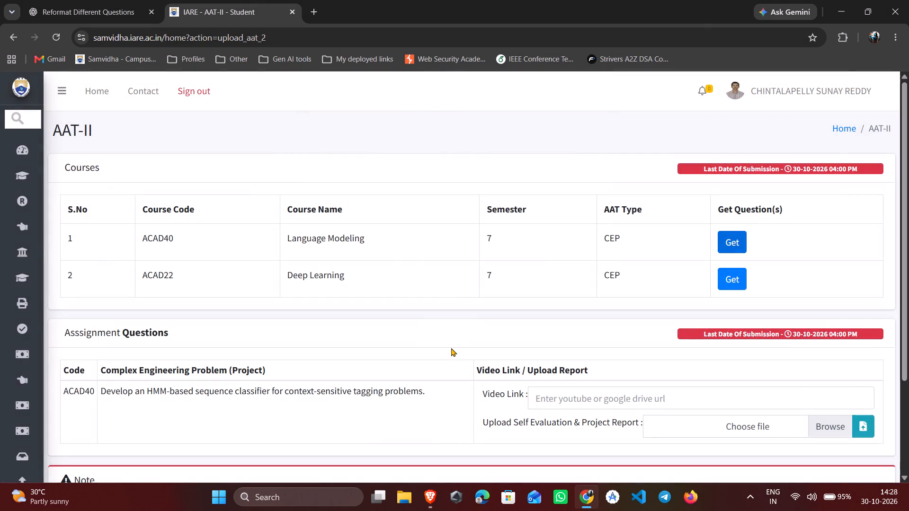
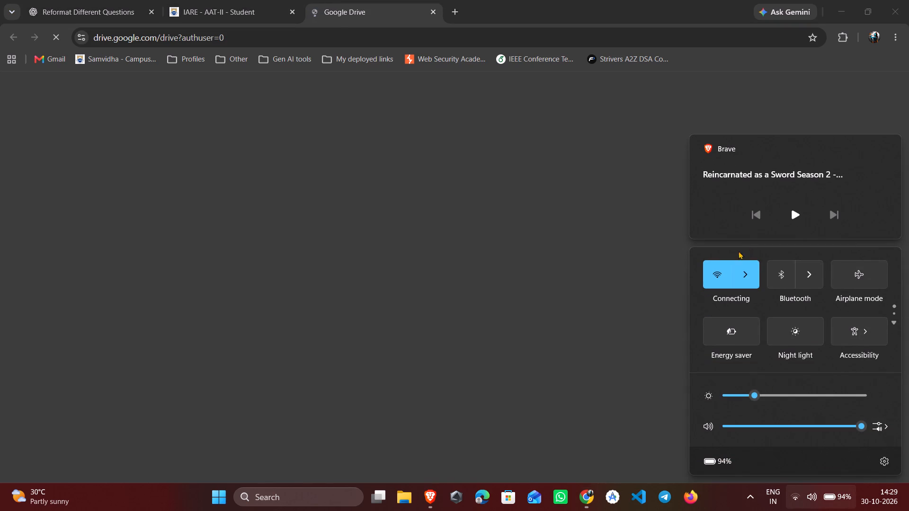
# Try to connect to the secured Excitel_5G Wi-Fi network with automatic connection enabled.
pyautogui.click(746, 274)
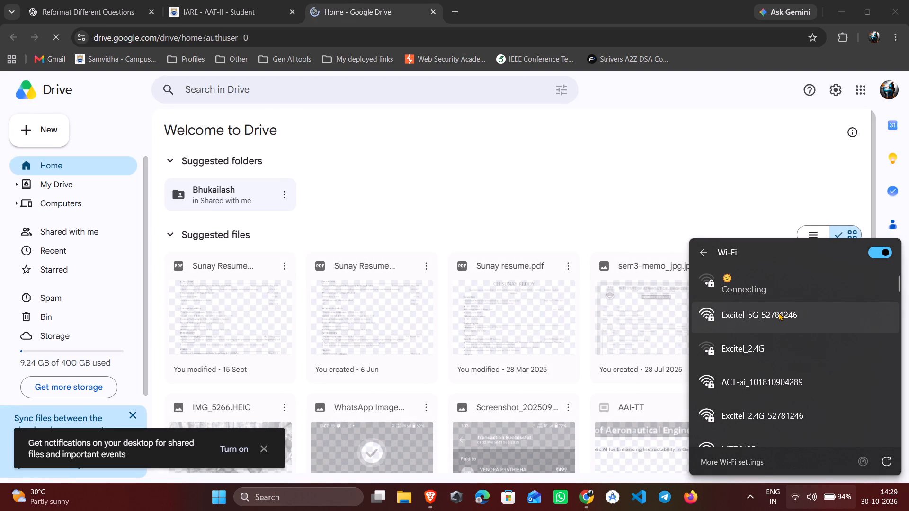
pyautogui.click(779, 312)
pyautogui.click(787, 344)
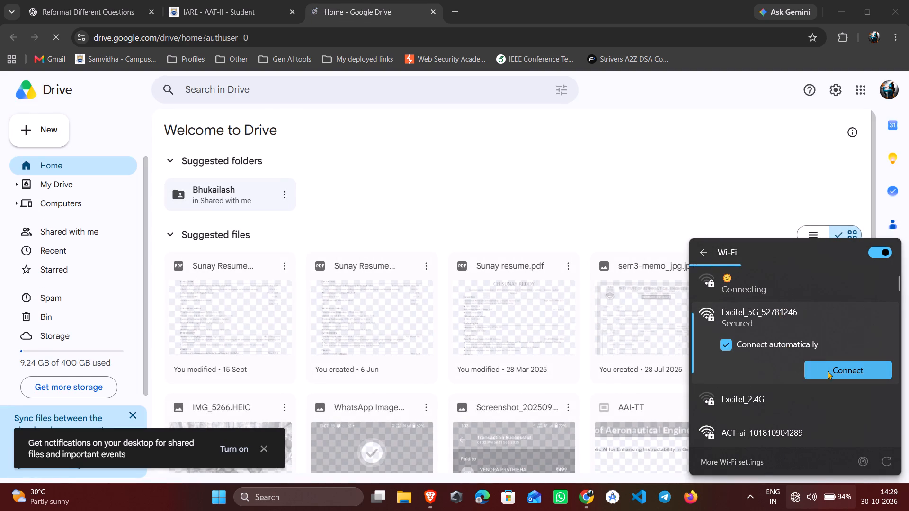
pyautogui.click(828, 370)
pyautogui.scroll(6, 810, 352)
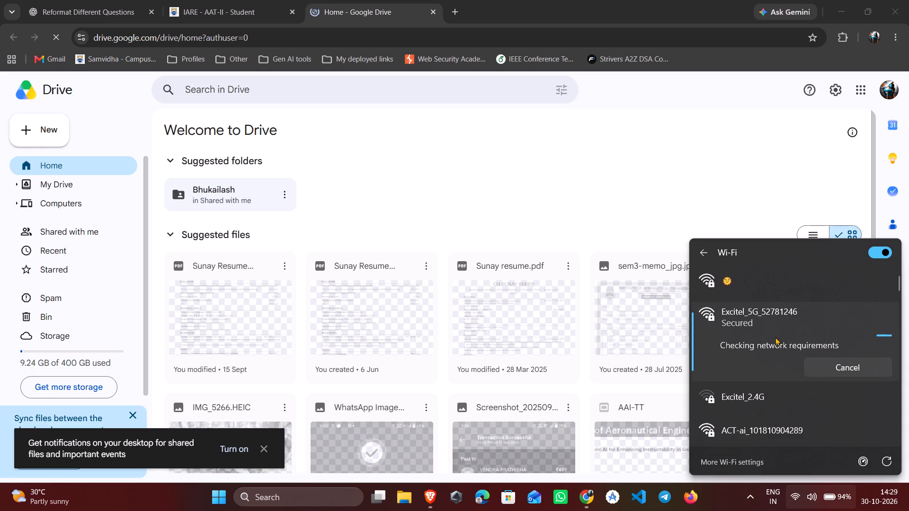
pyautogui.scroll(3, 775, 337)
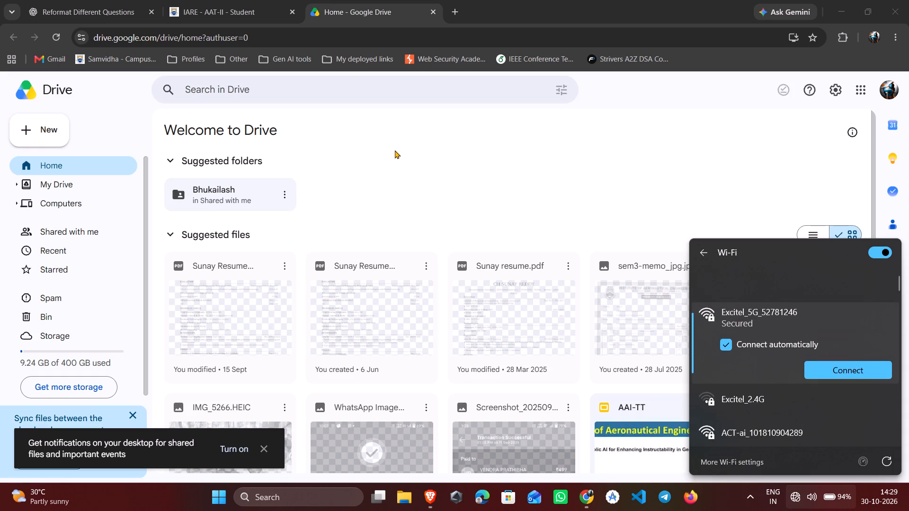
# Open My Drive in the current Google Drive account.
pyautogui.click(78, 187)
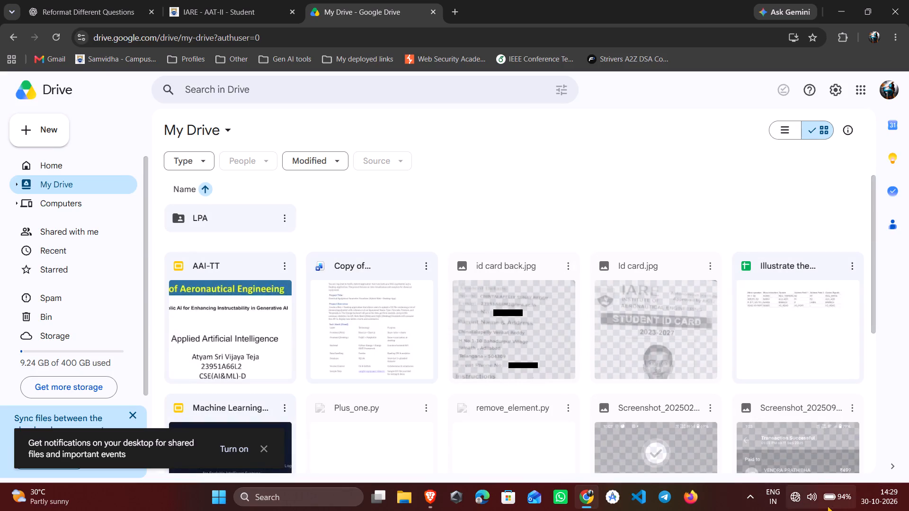
# Reopen the available Wi-Fi networks and connect to the secured Excitel_5G network.
pyautogui.click(828, 505)
pyautogui.click(828, 505)
pyautogui.click(828, 505)
pyautogui.click(823, 510)
pyautogui.click(753, 281)
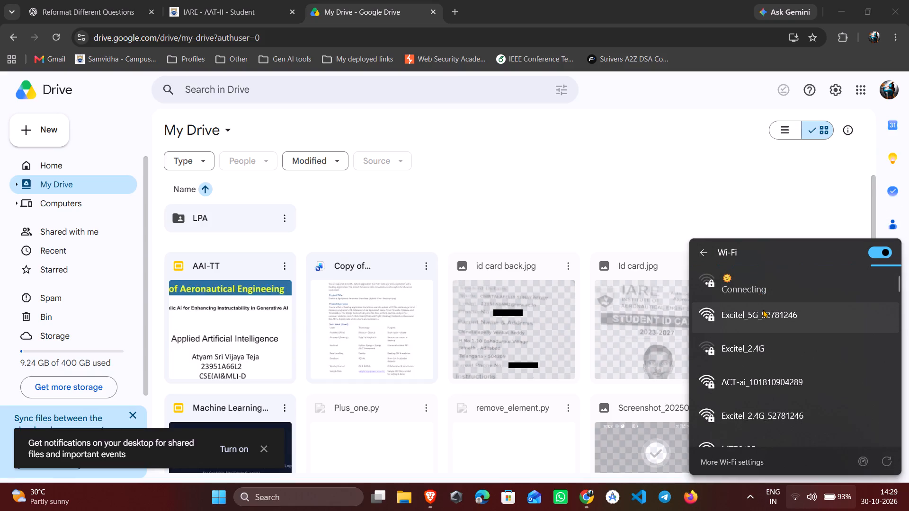
pyautogui.click(763, 309)
pyautogui.click(844, 366)
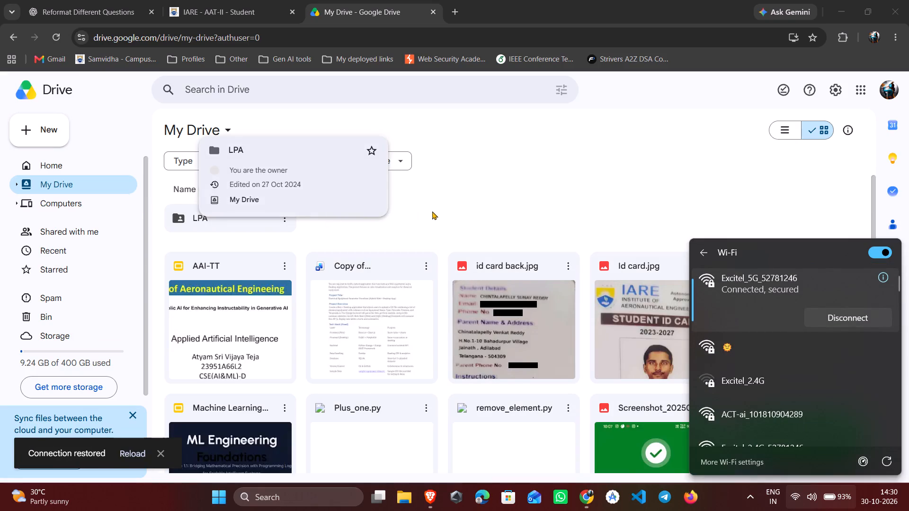
# Switch Google Drive to the college student account and close the personal account's Drive tab.
pyautogui.moveTo(882, 86); pyautogui.dragTo(882, 90)
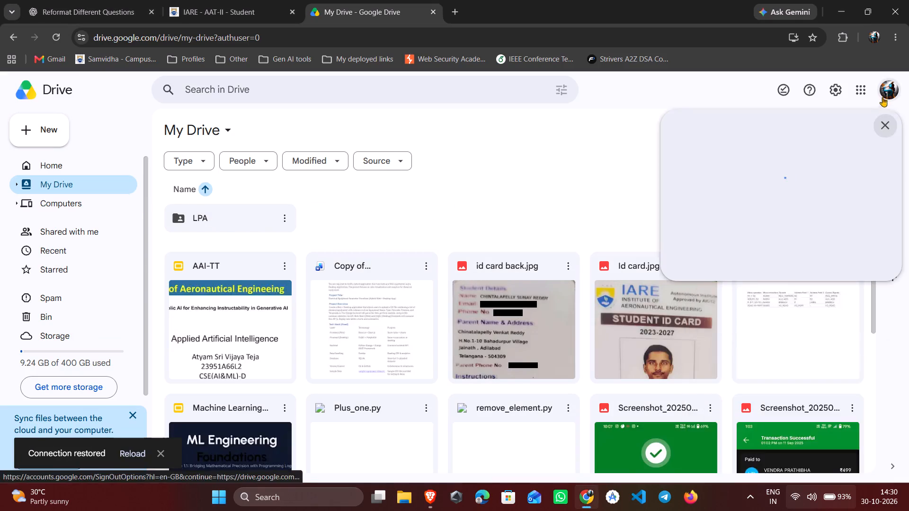
pyautogui.click(765, 223)
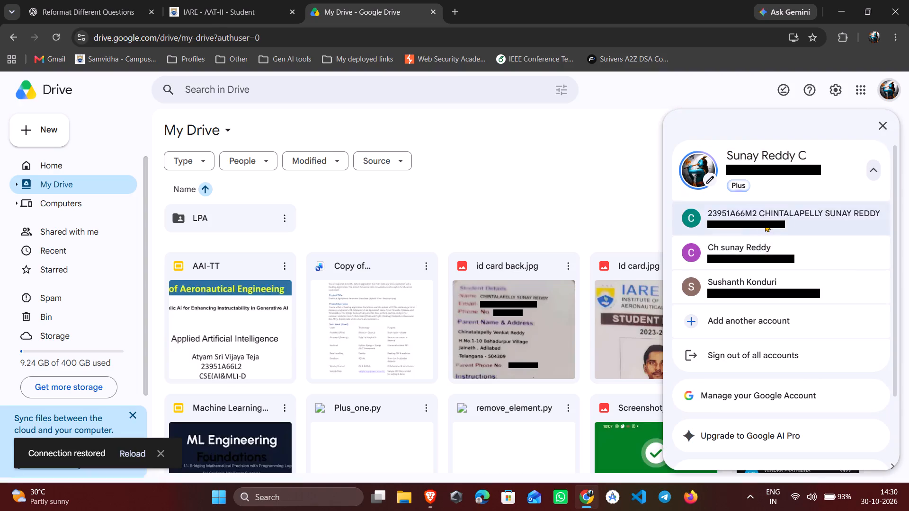
pyautogui.click(435, 10)
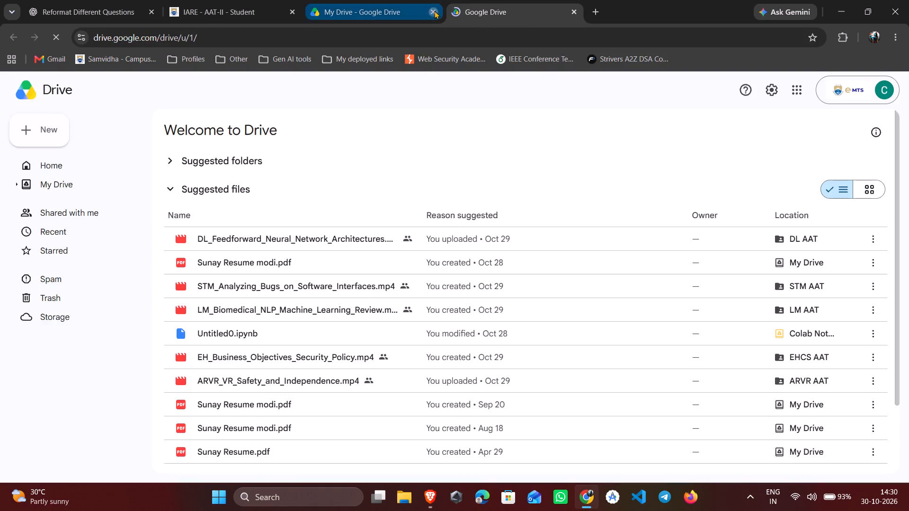
# Look through the suggested files on the college account's Drive home page for the AAT videos.
pyautogui.scroll(-11, 347, 243)
pyautogui.scroll(5, 346, 244)
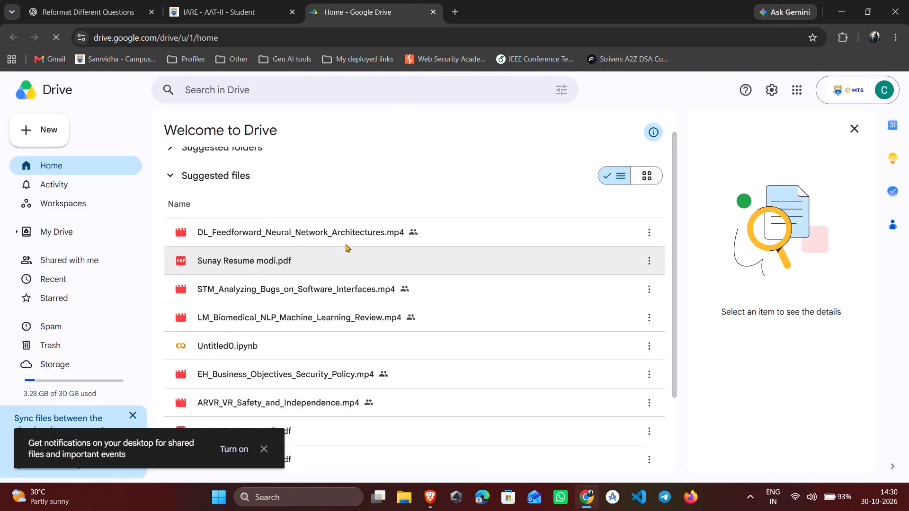
pyautogui.click(91, 170)
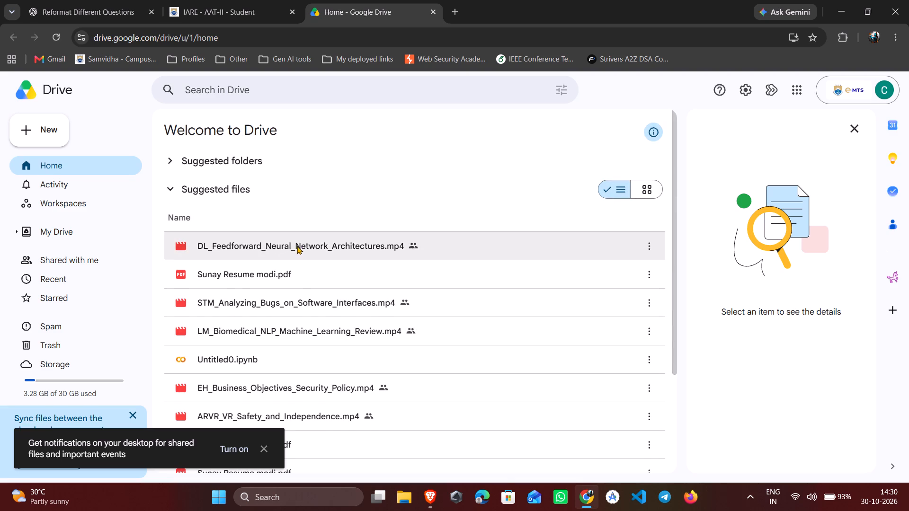
# Create a new folder named LM CEP in My Drive.
pyautogui.scroll(-2, 297, 246)
pyautogui.scroll(4, 223, 166)
pyautogui.click(221, 166)
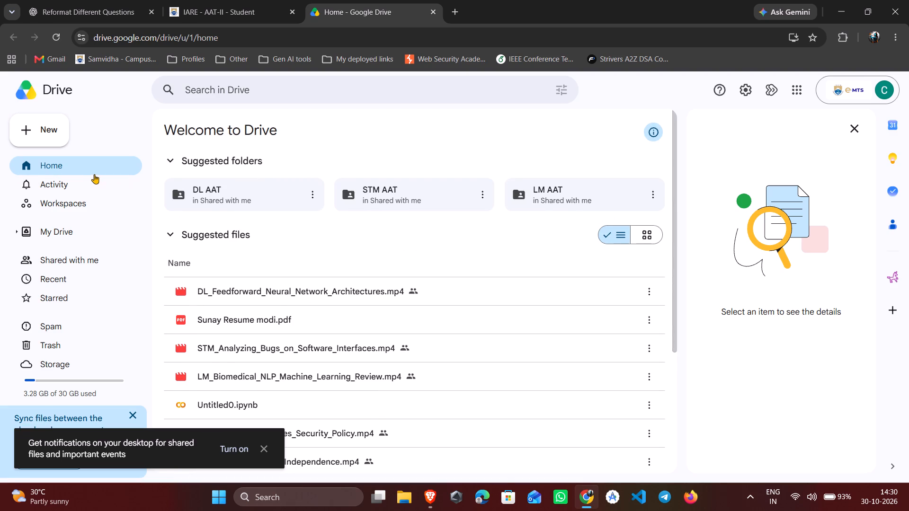
pyautogui.click(47, 126)
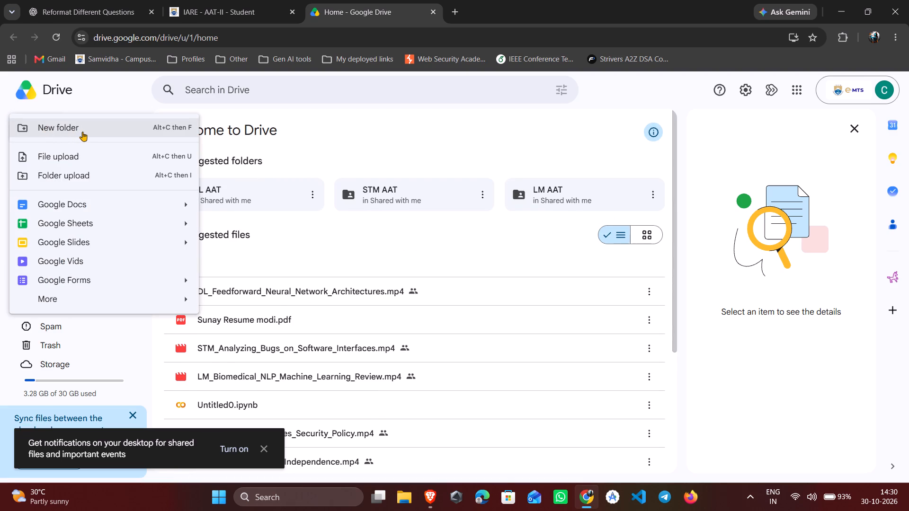
pyautogui.click(82, 132)
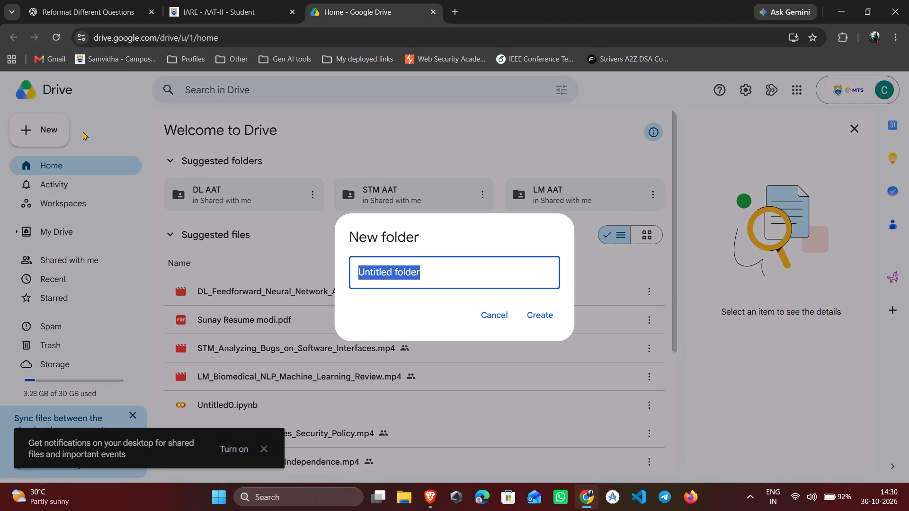
pyautogui.write('LM')
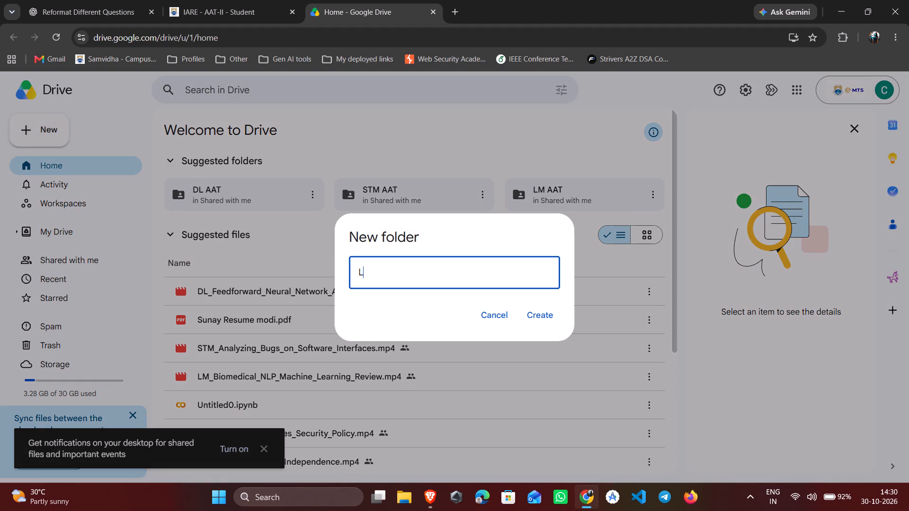
pyautogui.press('space')
pyautogui.write('CEP')
pyautogui.press('Return')
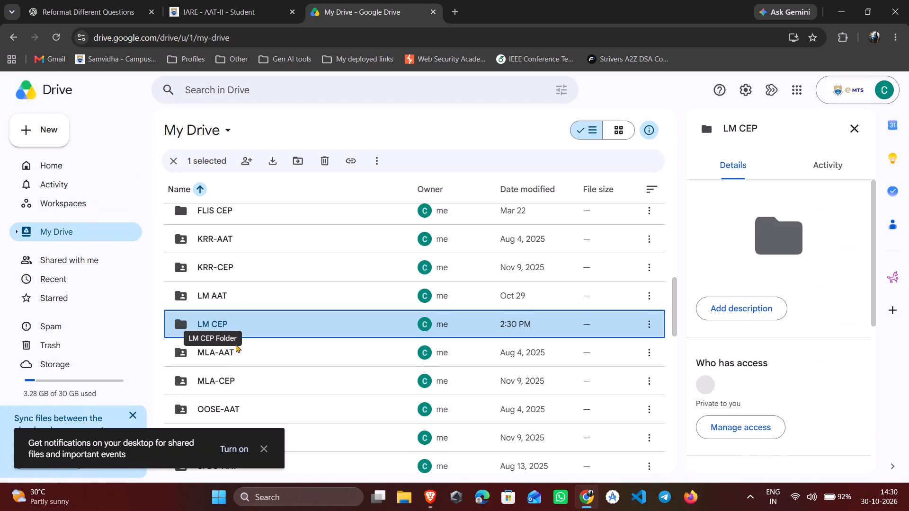
# Open the LM CEP folder and copy its link from the sharing settings.
pyautogui.doubleClick(357, 325)
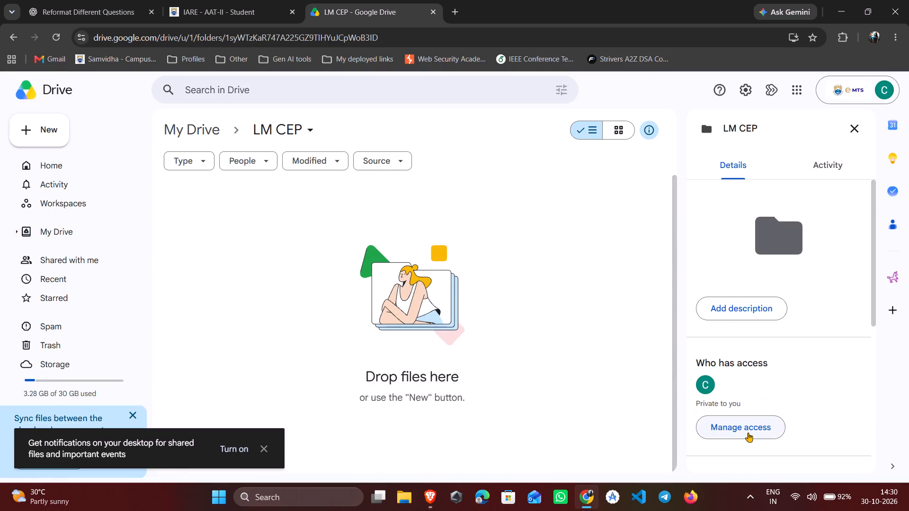
pyautogui.click(748, 432)
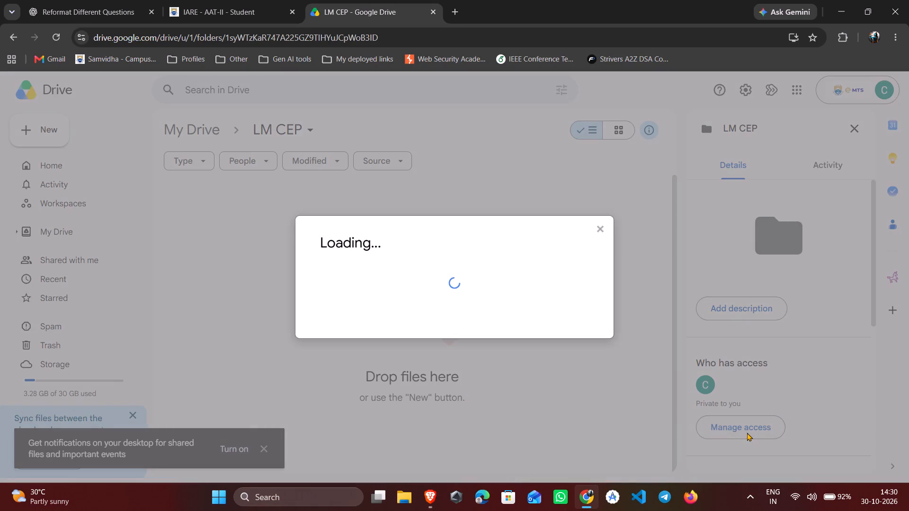
pyautogui.click(374, 375)
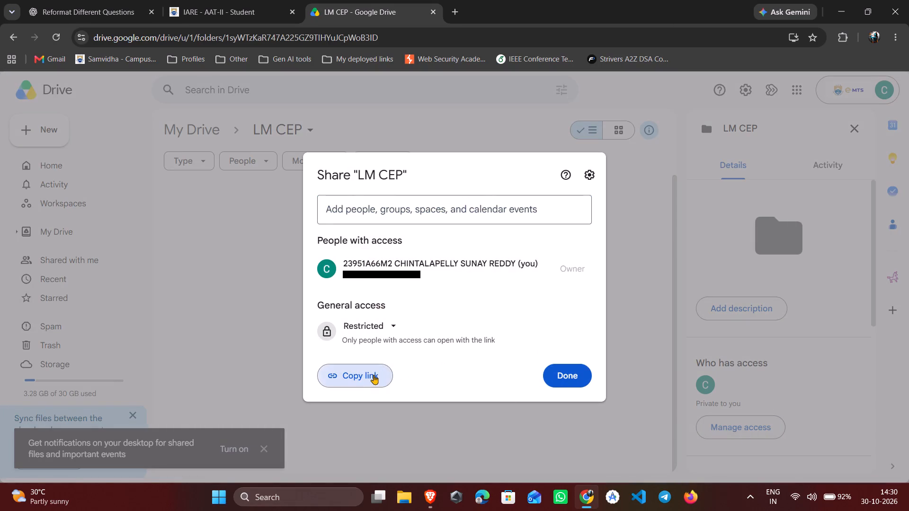
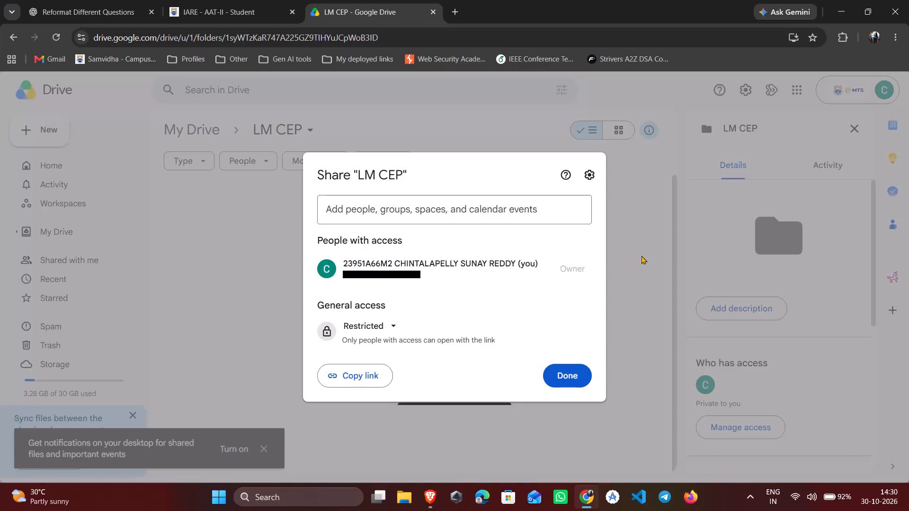
# On the portal's AAT-II page, get the Language Modeling (ACAD40) question and paste the copied LM CEP folder link as its video link.
pyautogui.click(642, 255)
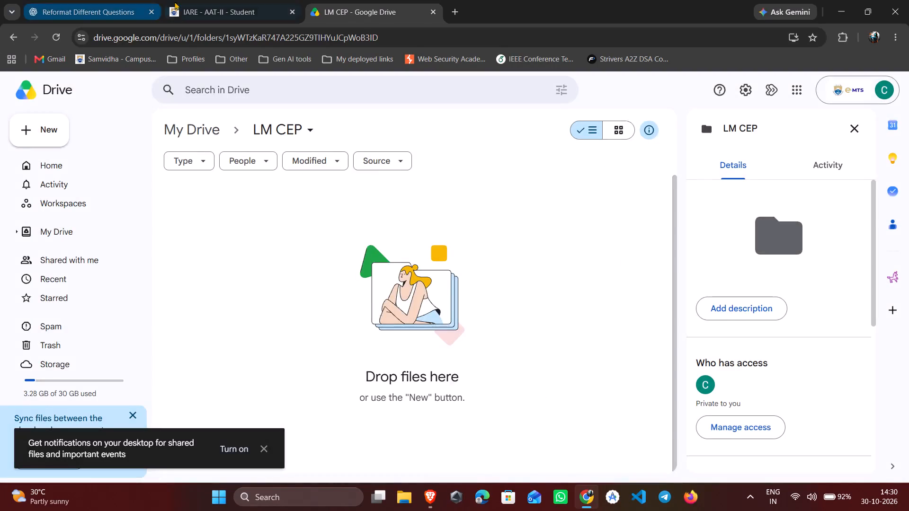
pyautogui.click(185, 0)
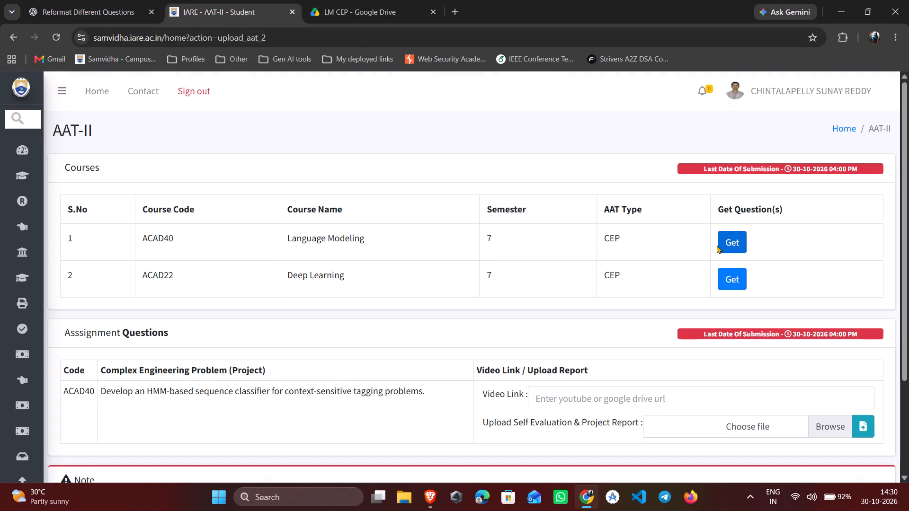
pyautogui.click(734, 245)
pyautogui.click(704, 339)
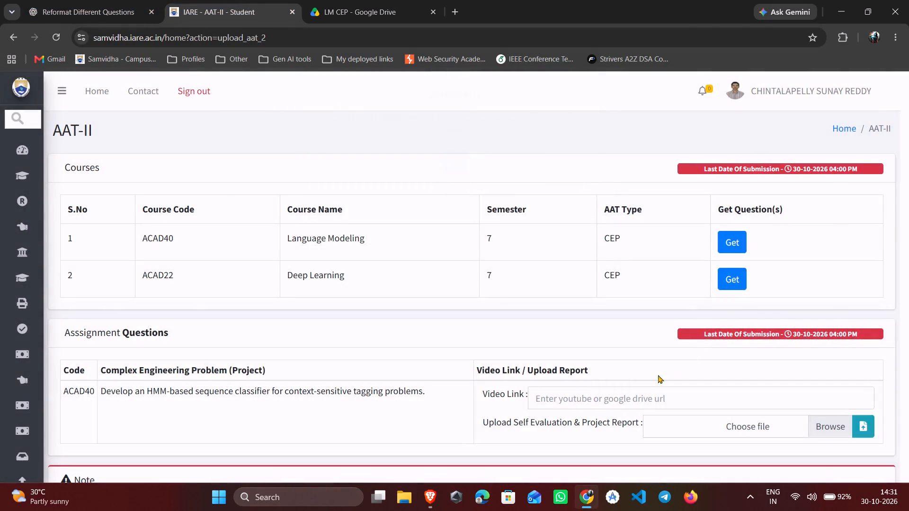
pyautogui.click(629, 403)
pyautogui.hotkey('ctrl', 'v')
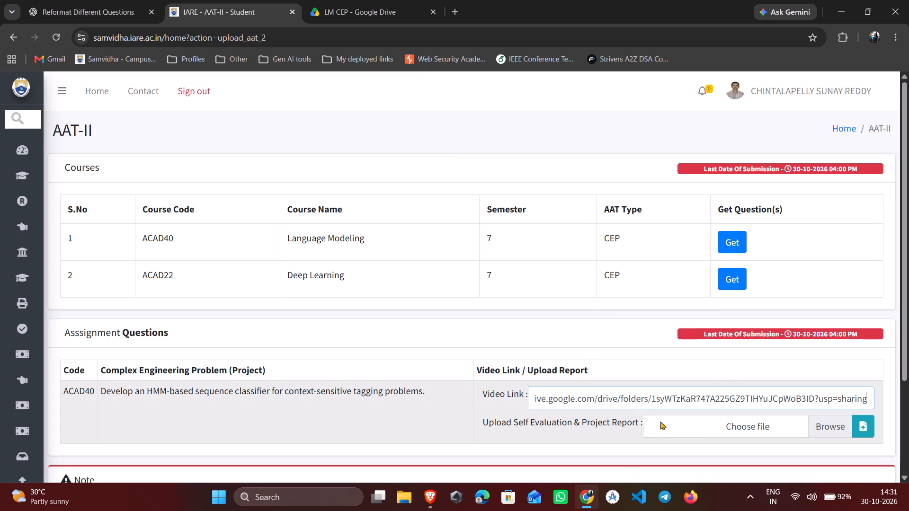
# Attach the LM_HMM_Sequence_Classifier CEP report PDF from the CEP folder to the ACAD40 question and upload the submission.
pyautogui.click(817, 424)
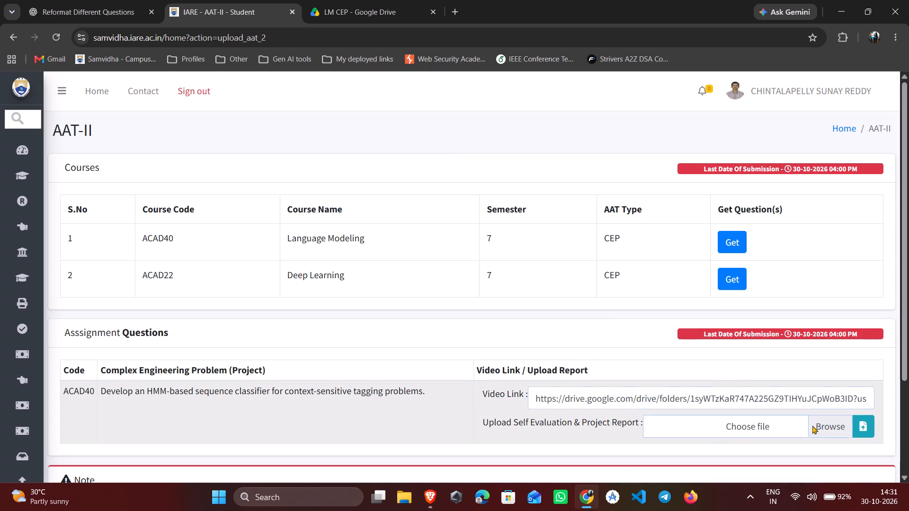
pyautogui.doubleClick(149, 118)
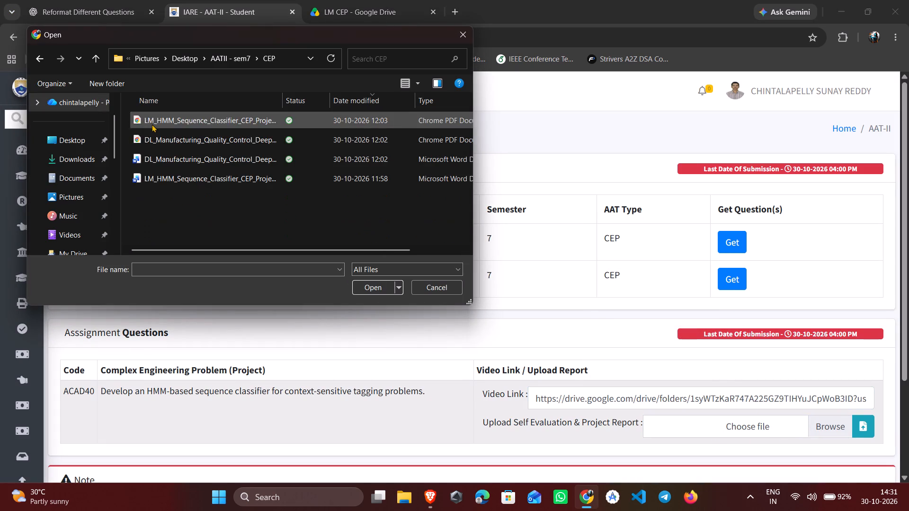
pyautogui.doubleClick(168, 127)
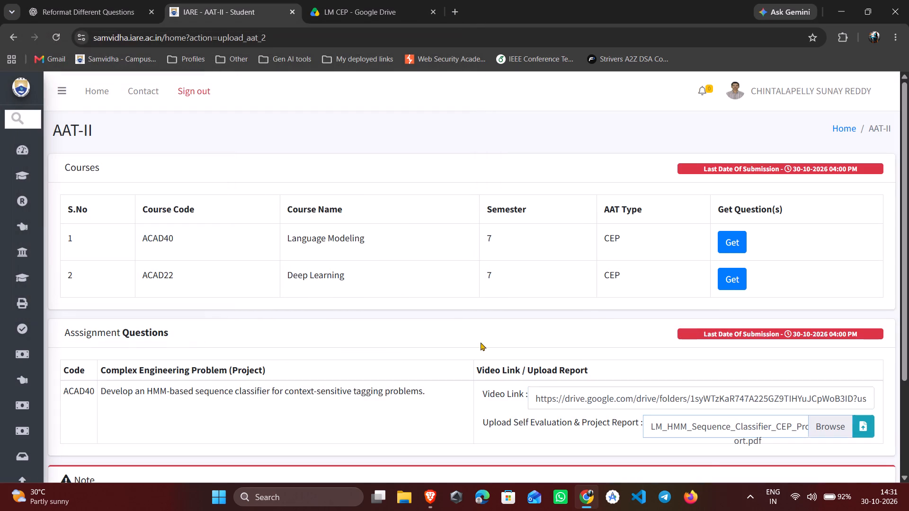
pyautogui.click(866, 431)
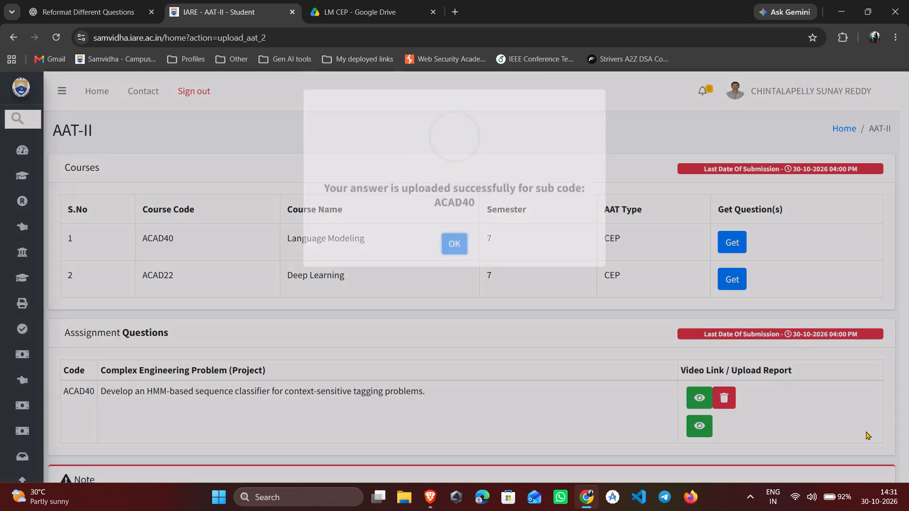
pyautogui.click(453, 337)
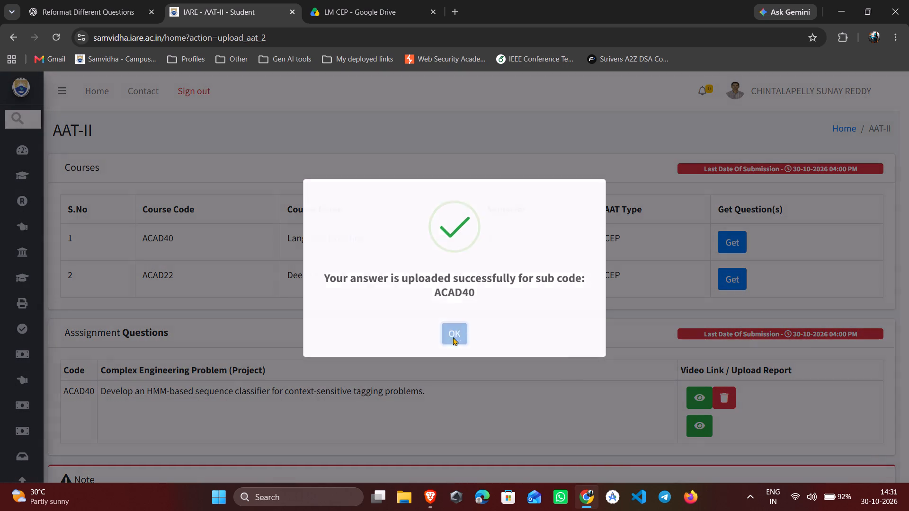
# Review the submitted ACAD40 video link and read through the uploaded project report PDF, closing each one after checking.
pyautogui.click(694, 400)
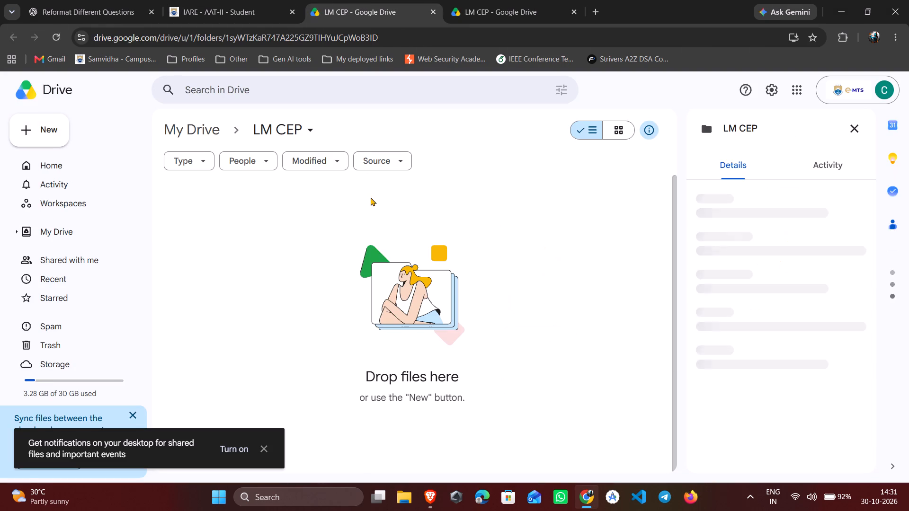
pyautogui.hotkey('ctrl', 'w')
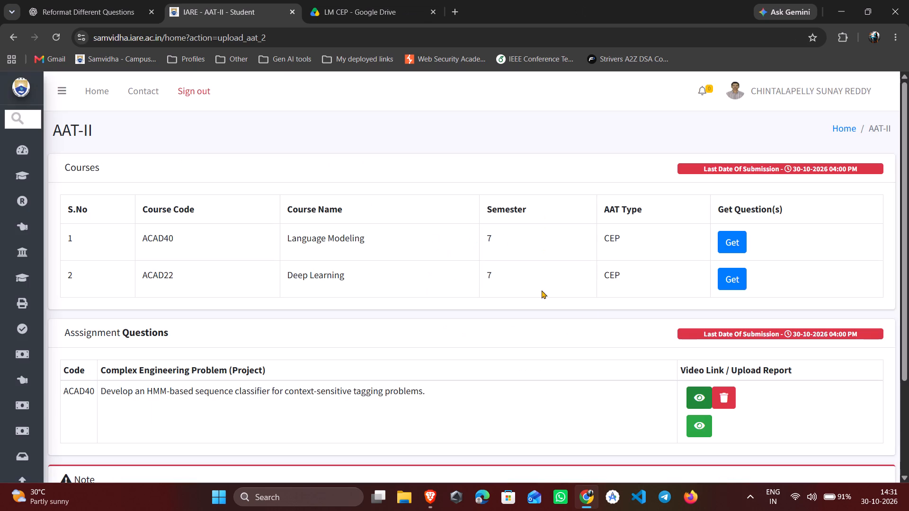
pyautogui.click(709, 430)
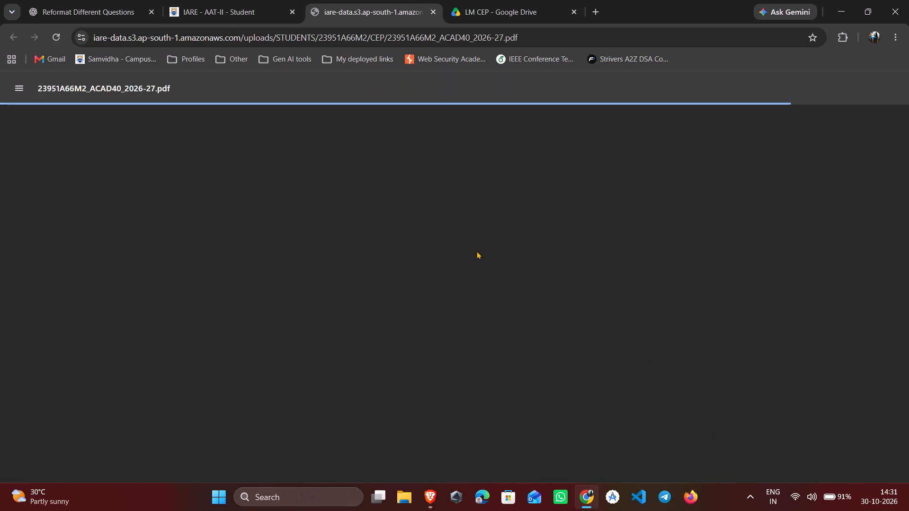
pyautogui.scroll(-7, 471, 229)
pyautogui.scroll(5, 471, 231)
pyautogui.scroll(-20, 470, 233)
pyautogui.scroll(-3, 470, 234)
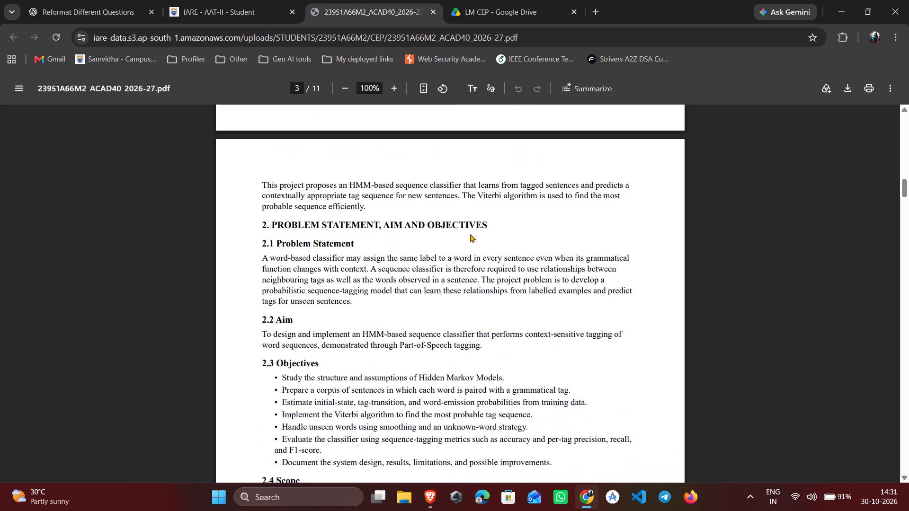
pyautogui.scroll(-20, 470, 234)
pyautogui.scroll(-12, 470, 234)
pyautogui.hotkey('ctrl', 'w')
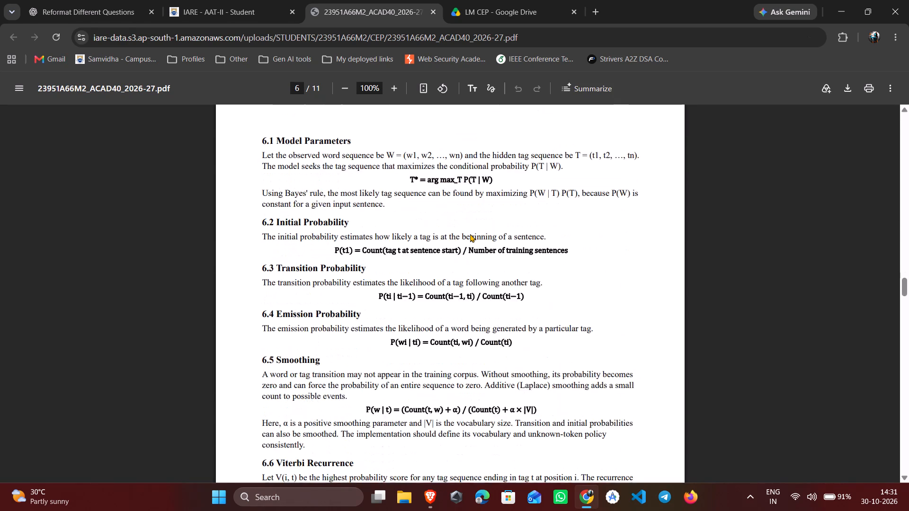
pyautogui.scroll(7, 279, 234)
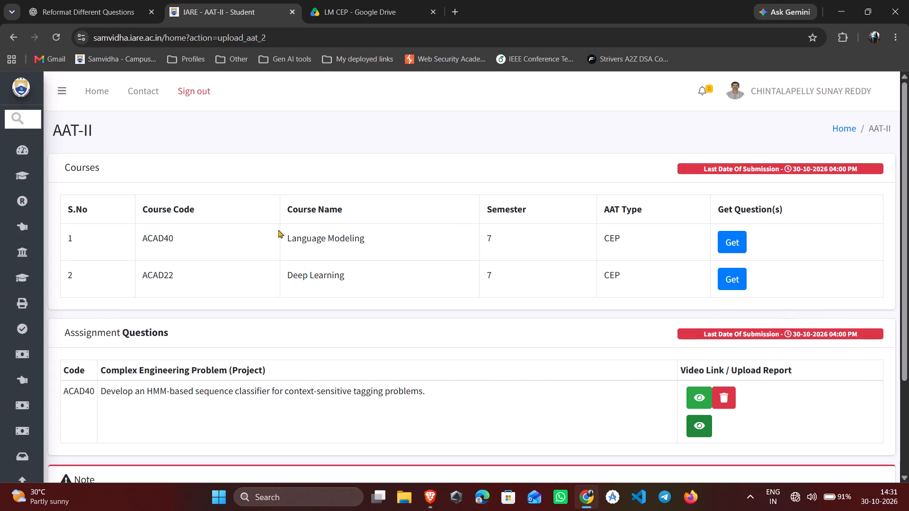
# Get the assigned AAT-II question for Deep Learning (ACAD22).
pyautogui.click(732, 288)
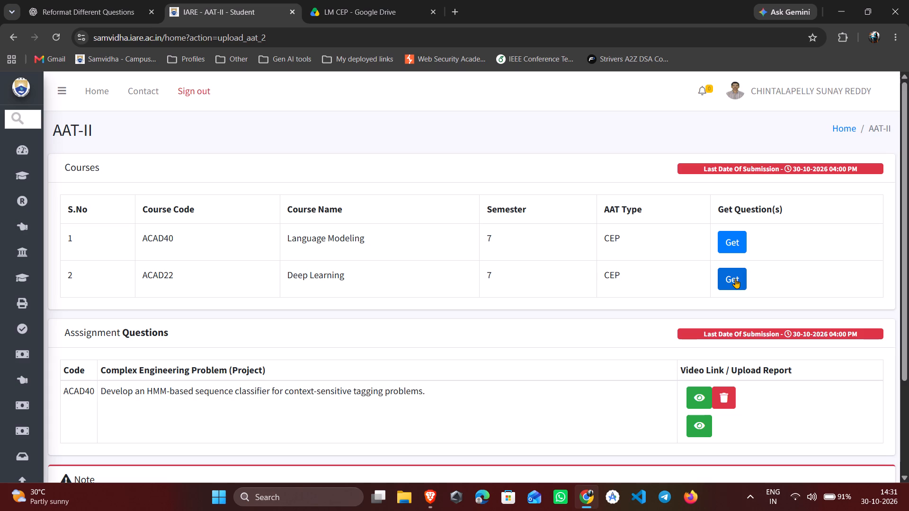
pyautogui.click(735, 279)
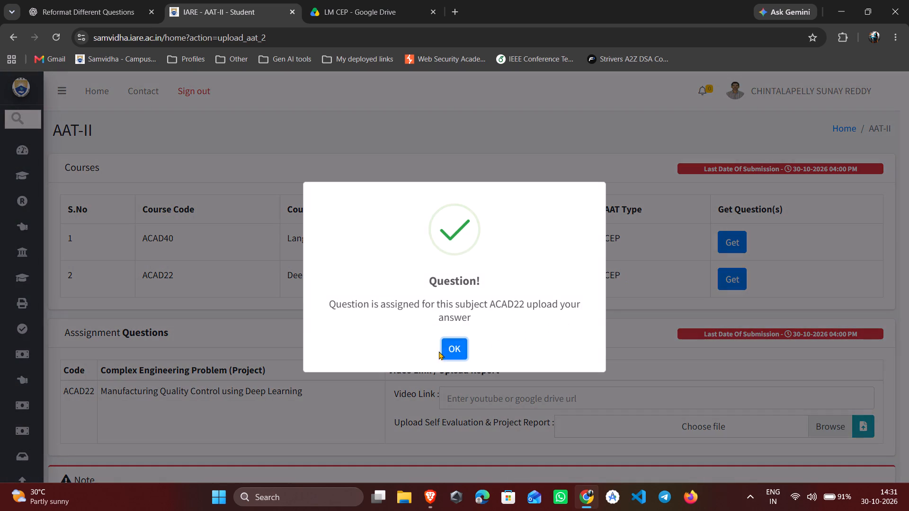
pyautogui.click(455, 344)
# Switch to Google Drive and create a new folder named DL CEP in My Drive.
pyautogui.click(420, 0)
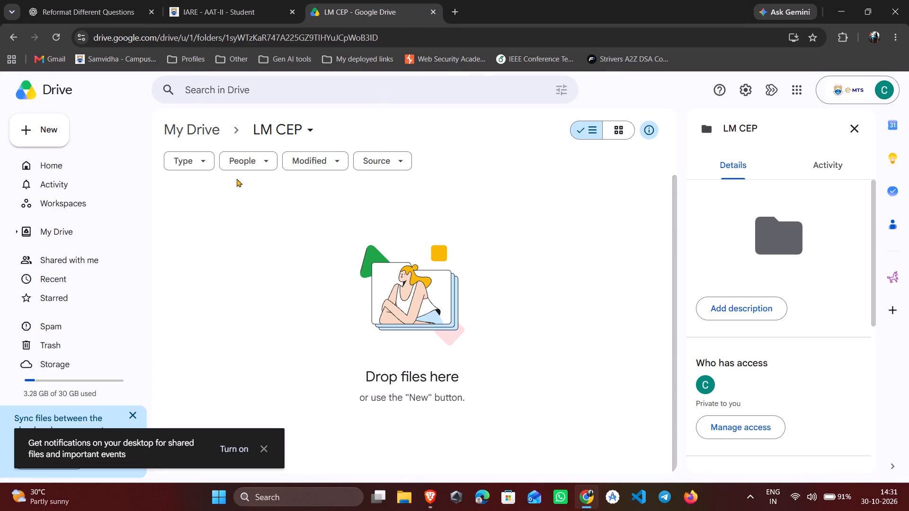
pyautogui.click(193, 132)
pyautogui.click(55, 130)
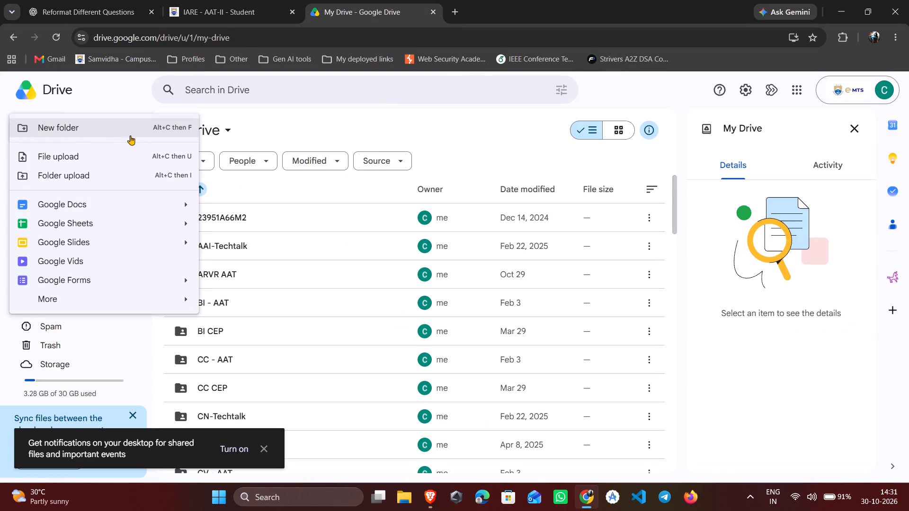
pyautogui.click(135, 130)
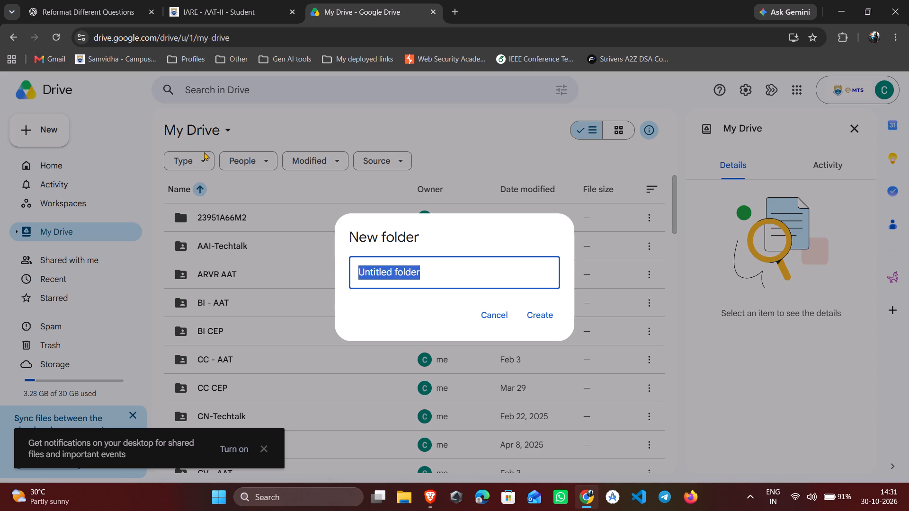
pyautogui.write('DL')
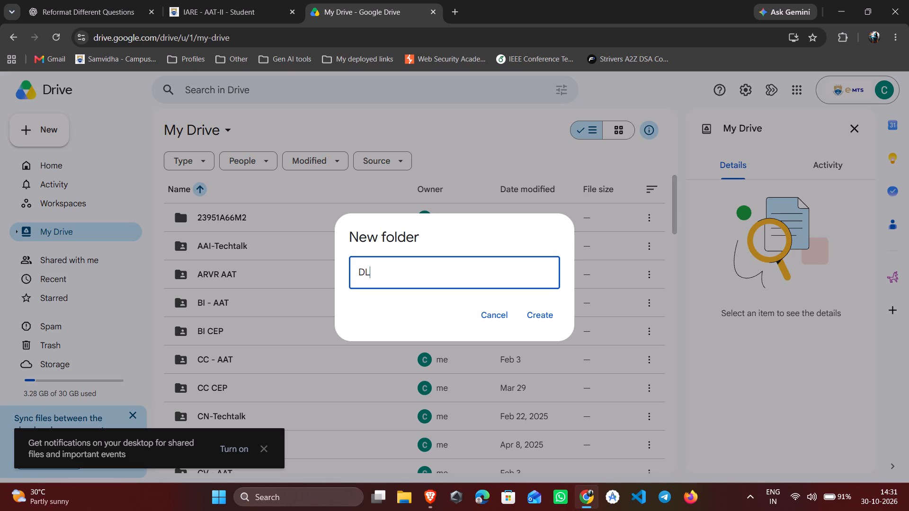
pyautogui.press('space')
pyautogui.write('CEP')
pyautogui.press('Return')
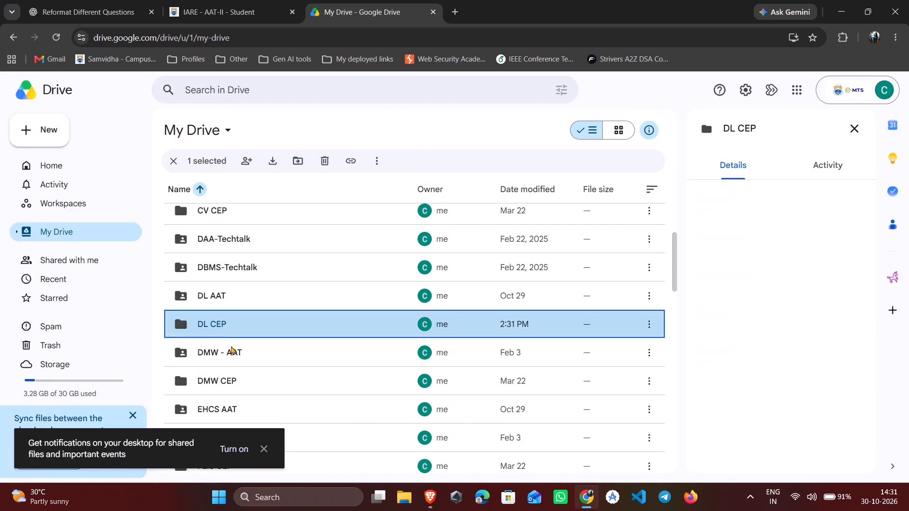
# Open the DL CEP folder and copy its link from the sharing settings.
pyautogui.click(223, 329)
pyautogui.click(223, 329)
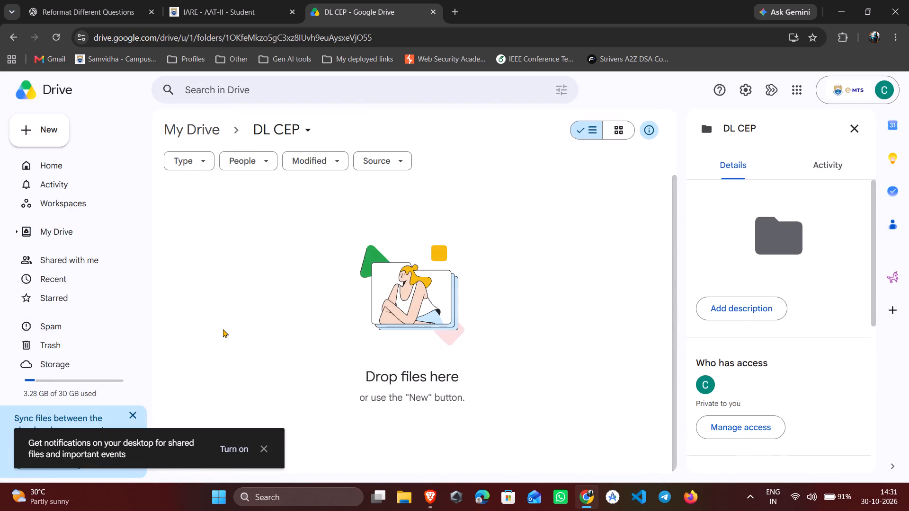
pyautogui.click(740, 428)
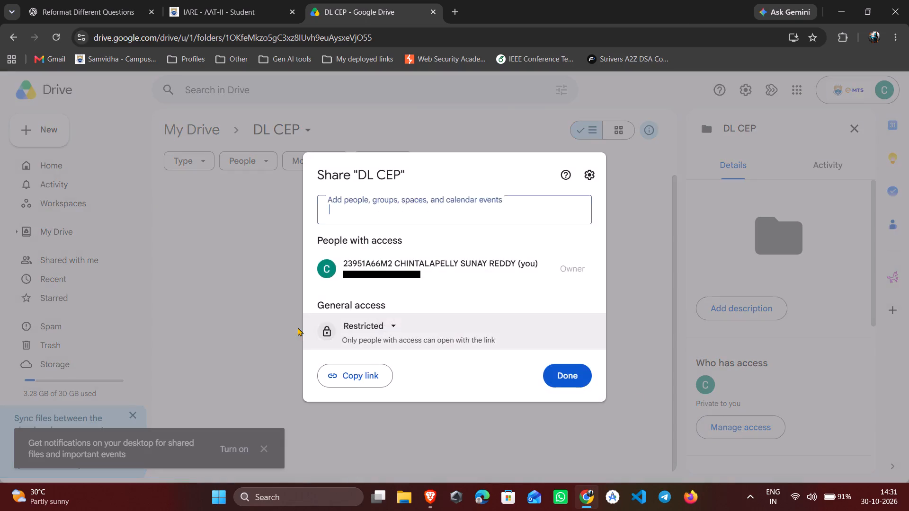
pyautogui.click(335, 372)
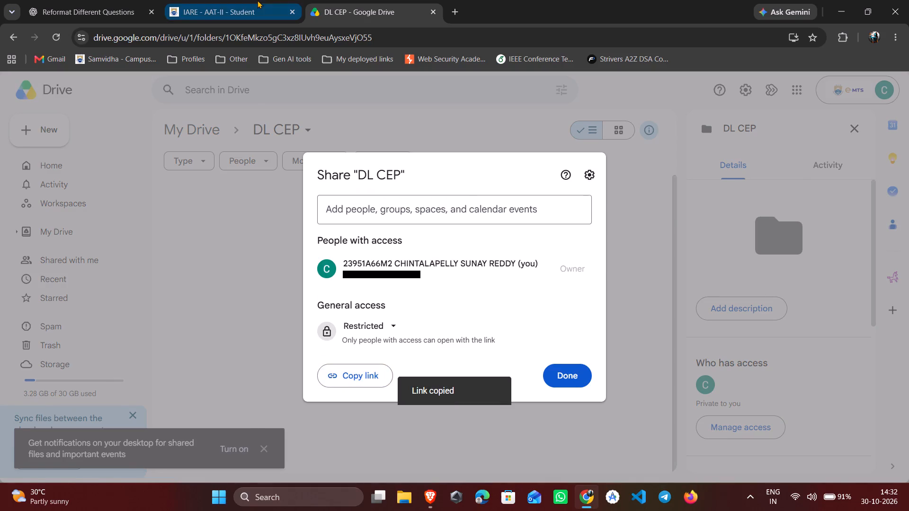
# Submit the ACAD22 question on the portal with the DL CEP folder link and the DL_Manufacturing_Quality_Control CEP report PDF.
pyautogui.click(258, 0)
pyautogui.click(639, 402)
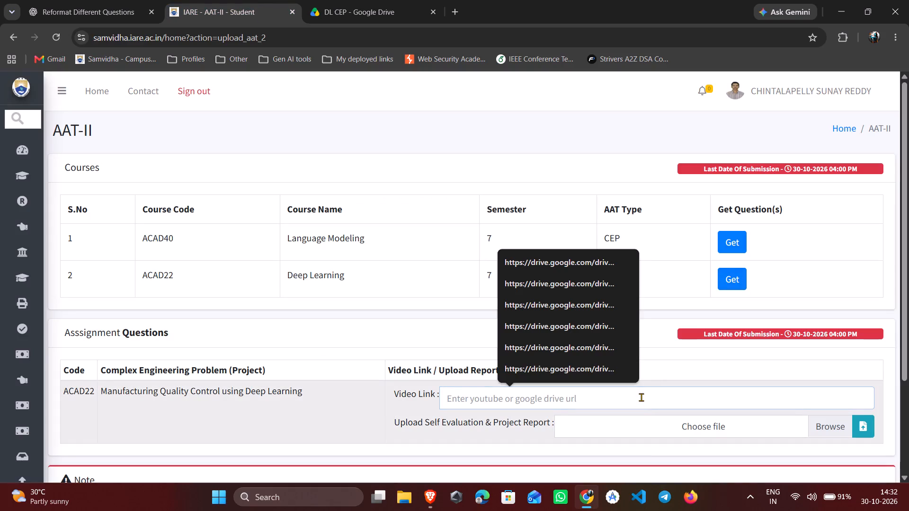
pyautogui.hotkey('ctrl', 'v')
pyautogui.click(811, 430)
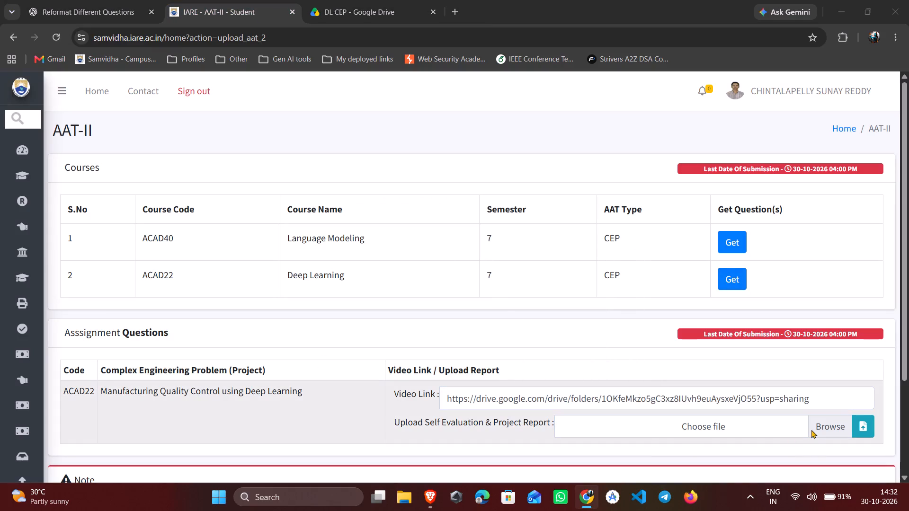
pyautogui.doubleClick(187, 144)
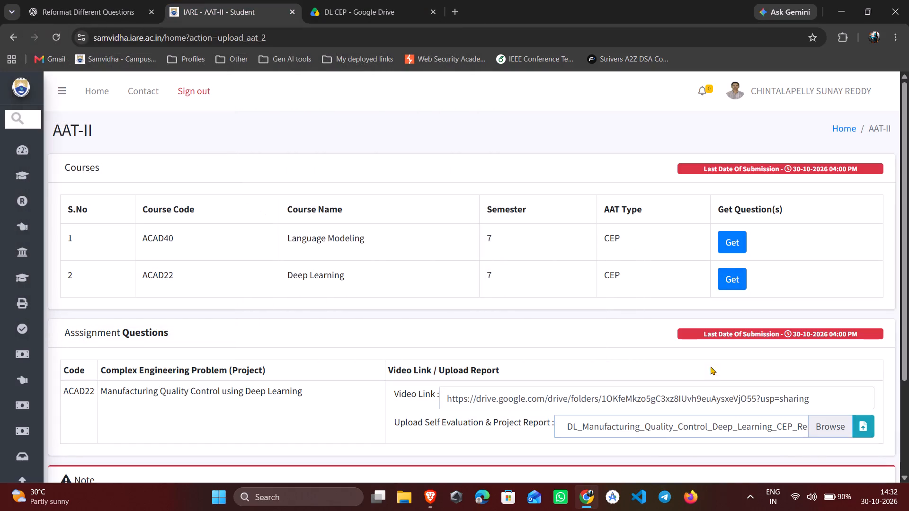
pyautogui.click(867, 426)
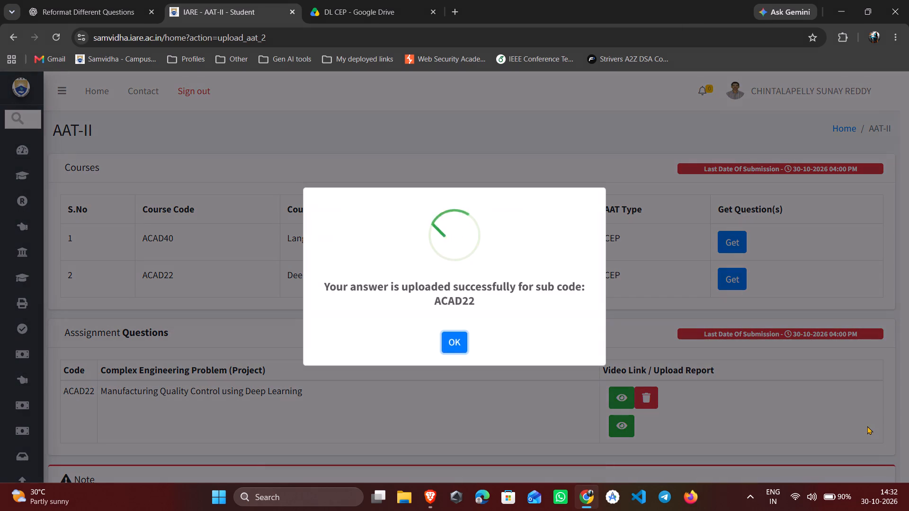
pyautogui.click(460, 349)
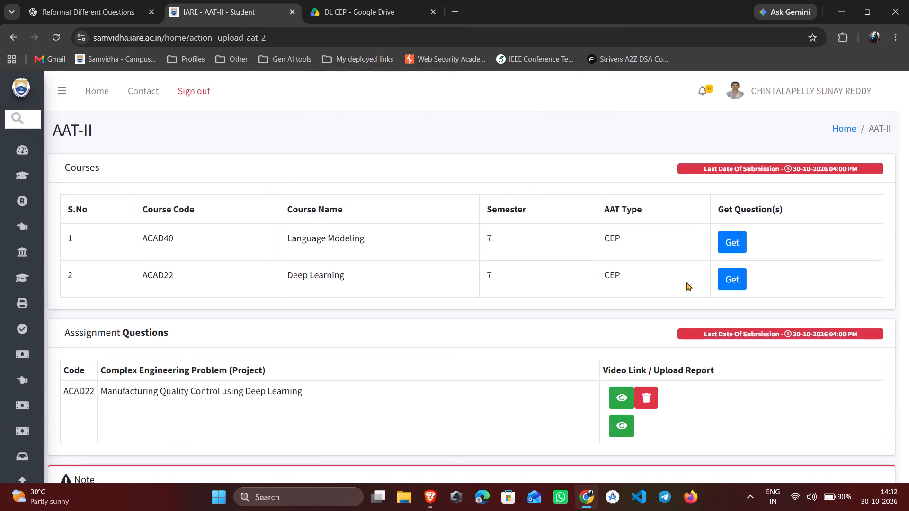
# Reload the Language Modeling and Deep Learning questions in turn to check their submitted video links and reports.
pyautogui.click(745, 243)
pyautogui.click(762, 250)
pyautogui.click(728, 279)
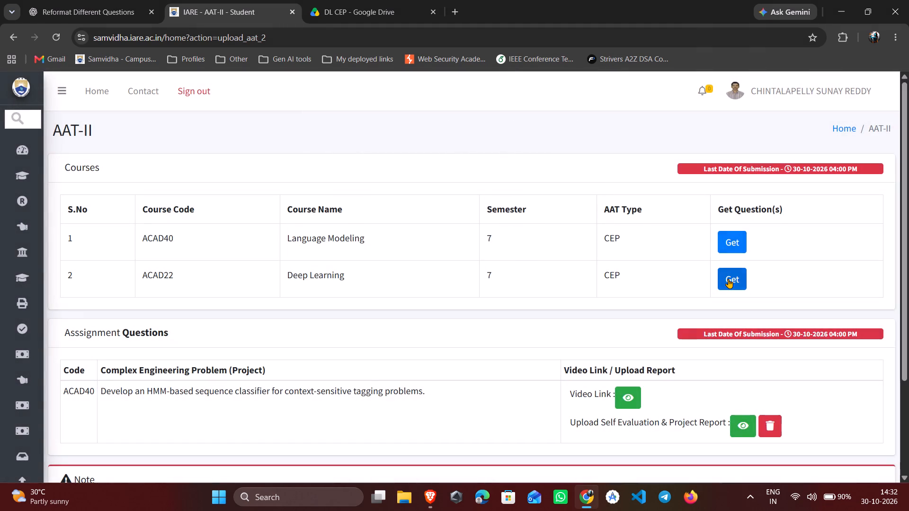
pyautogui.click(728, 279)
pyautogui.click(799, 289)
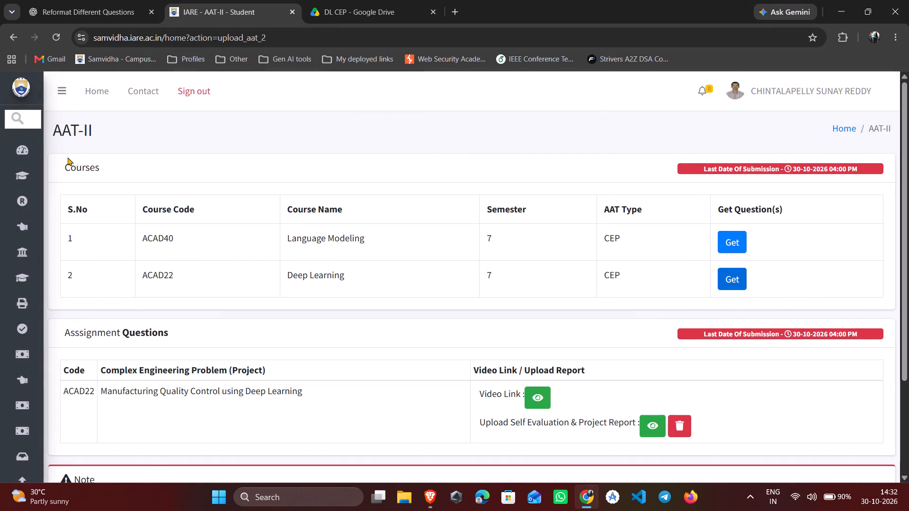
# Open the portal's AAT (Concept Video) upload page.
pyautogui.scroll(-6, 63, 281)
pyautogui.click(81, 410)
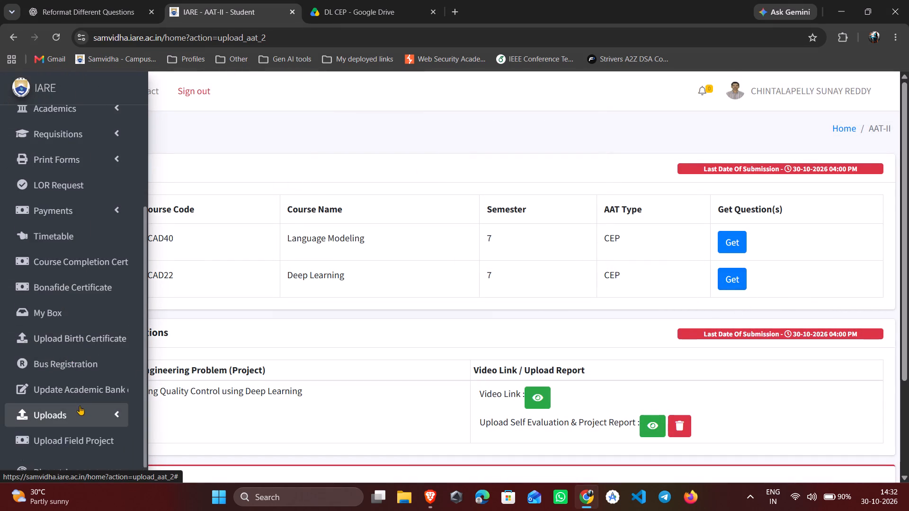
pyautogui.scroll(-7, 80, 402)
pyautogui.click(73, 345)
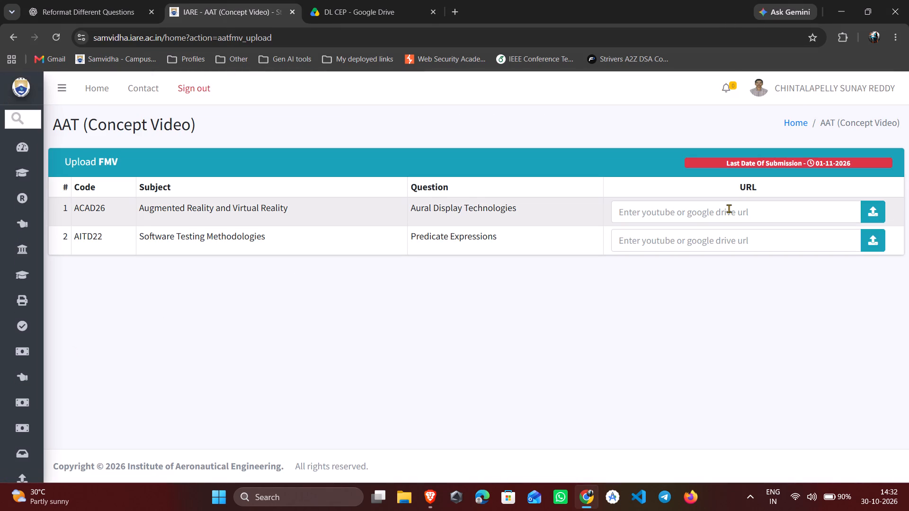
# Switch to Google Drive and create a new folder named ARVR CEP in My Drive.
pyautogui.click(355, 7)
pyautogui.click(252, 285)
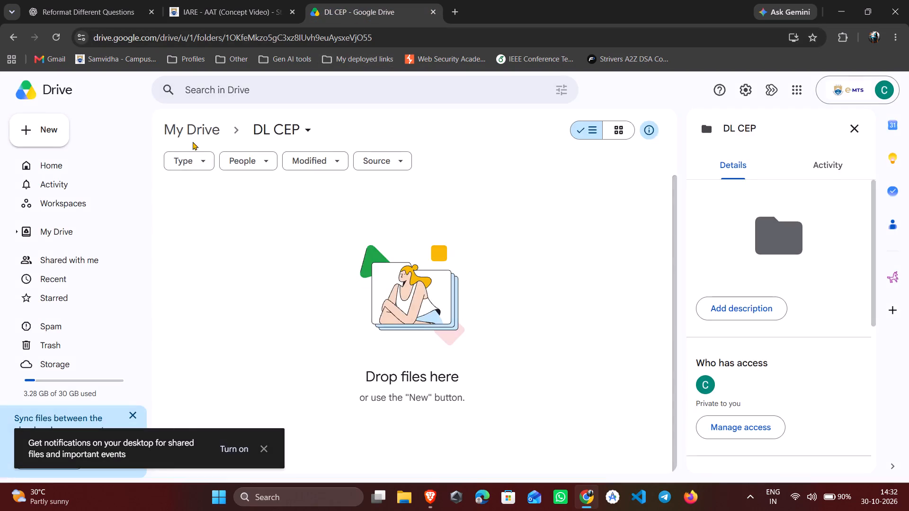
pyautogui.click(193, 137)
pyautogui.click(55, 134)
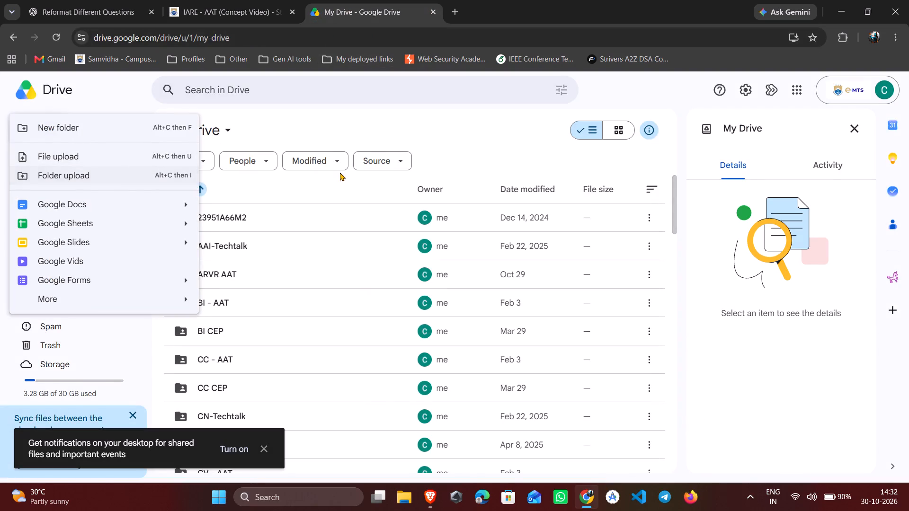
pyautogui.click(139, 136)
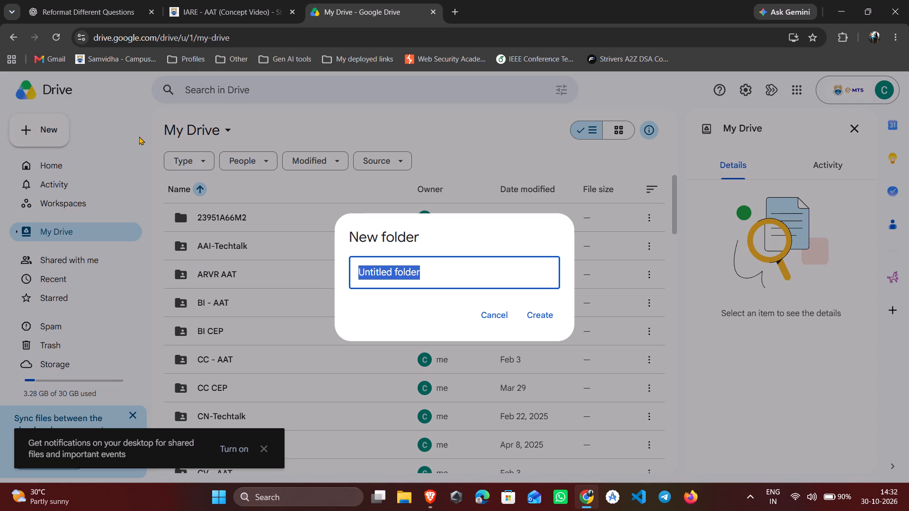
pyautogui.write('AR')
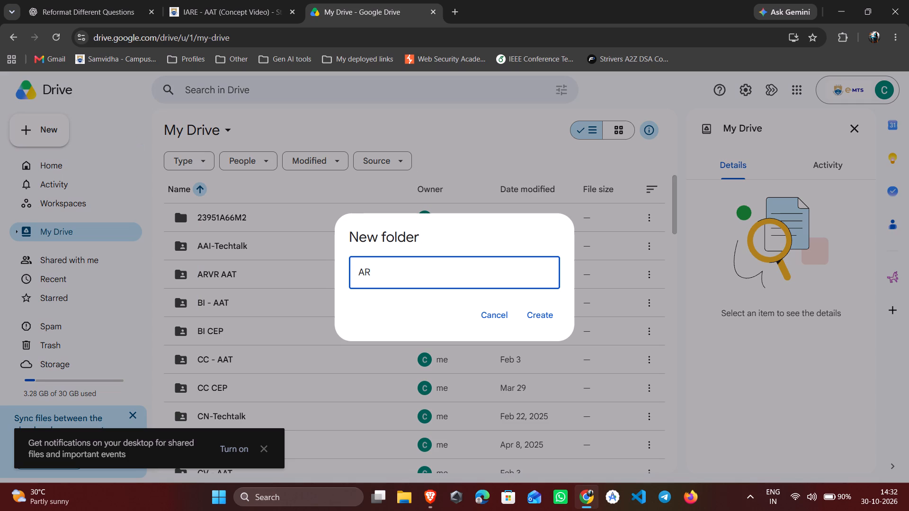
pyautogui.write('VR')
pyautogui.press('space')
pyautogui.write('CEP')
pyautogui.press('Return')
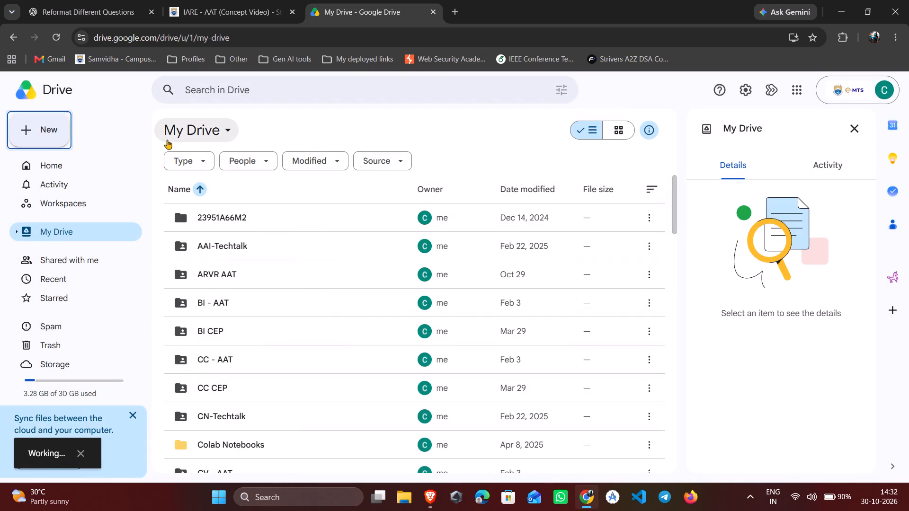
# Open the ARVR CEP folder and copy its link from the sharing settings.
pyautogui.doubleClick(220, 301)
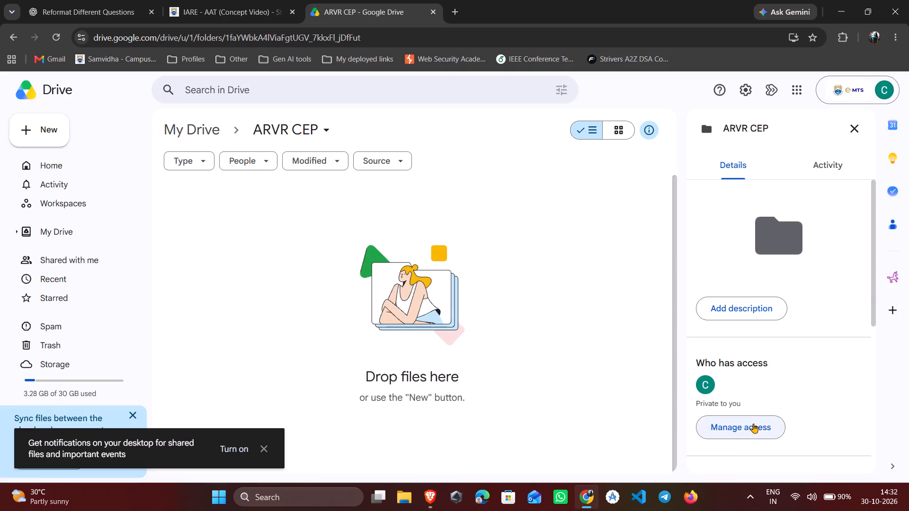
pyautogui.click(753, 423)
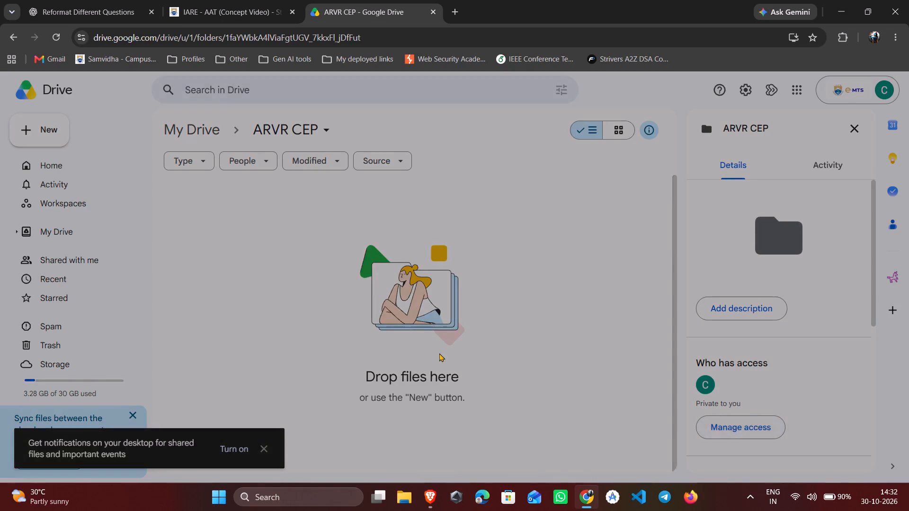
pyautogui.click(343, 379)
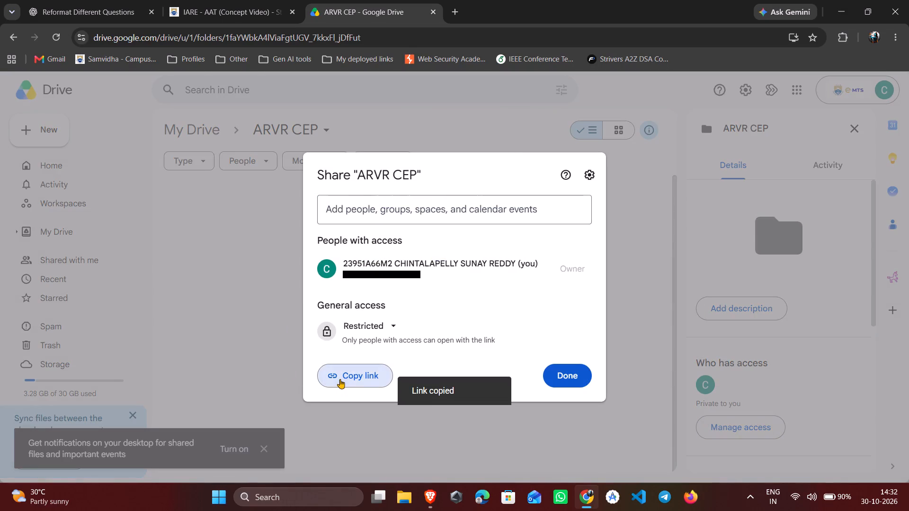
# Submit the ARVR CEP folder link on the portal as the concept video URL for ACAD26 Augmented Reality and Virtual Reality.
pyautogui.click(268, 1)
pyautogui.click(689, 217)
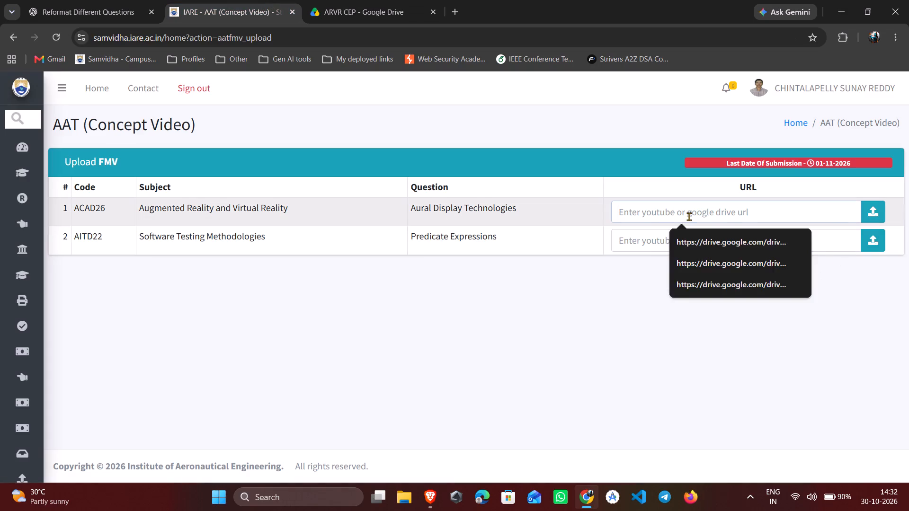
pyautogui.hotkey('ctrl', 'v')
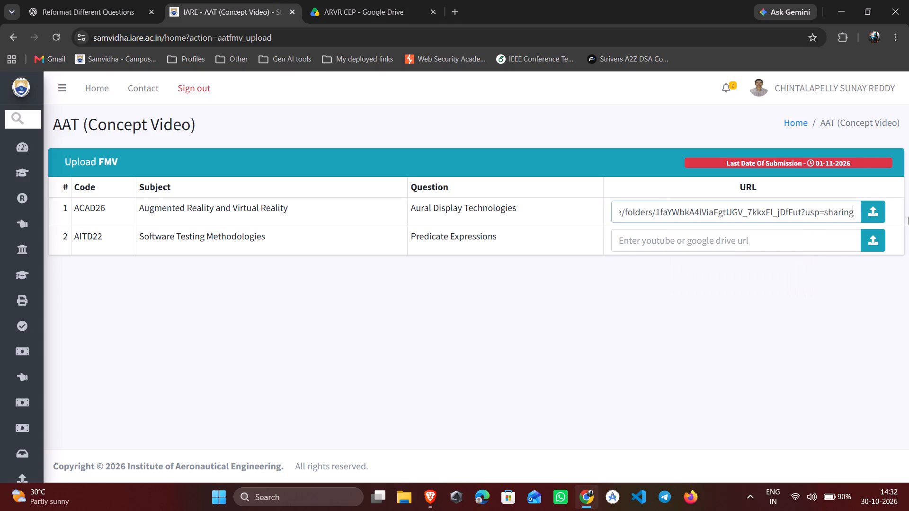
pyautogui.click(874, 207)
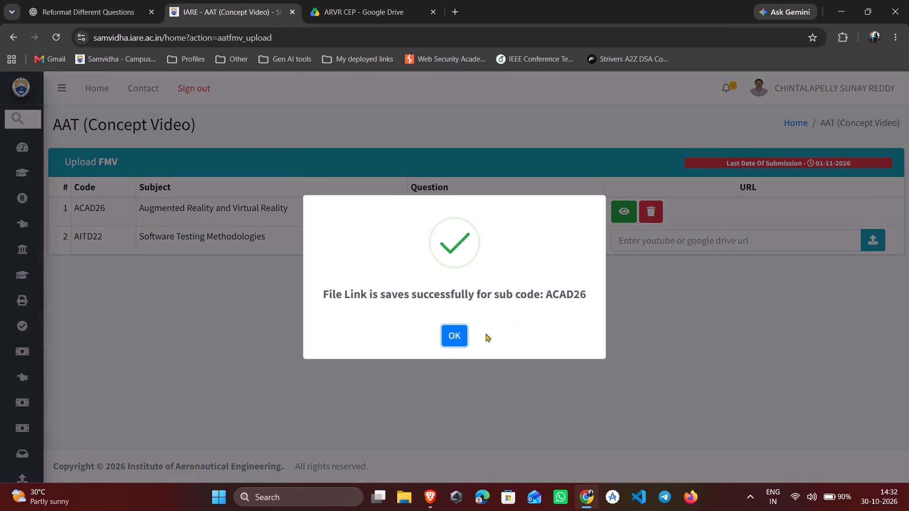
pyautogui.click(446, 338)
# Return to My Drive in Google Drive and create a new folder named STM CEP.
pyautogui.click(347, 0)
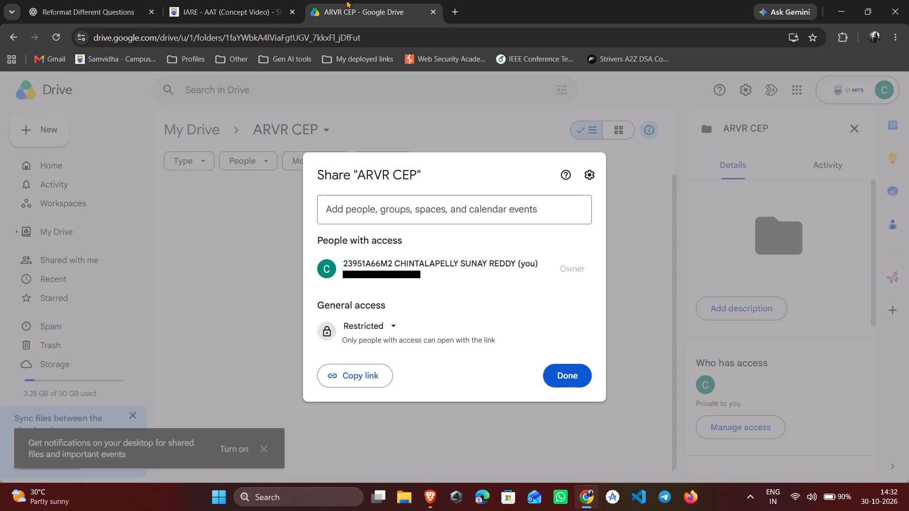
pyautogui.click(273, 2)
pyautogui.click(417, 0)
pyautogui.click(255, 291)
pyautogui.click(187, 148)
pyautogui.click(187, 126)
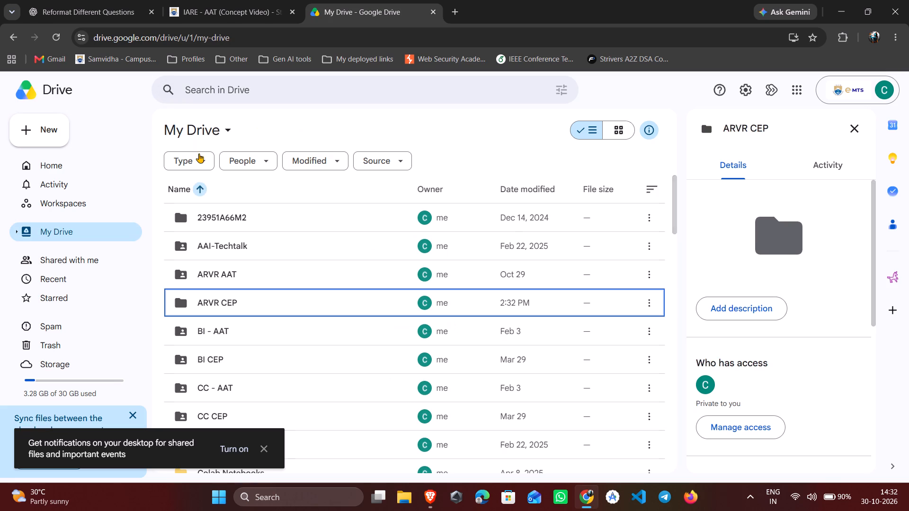
pyautogui.click(60, 142)
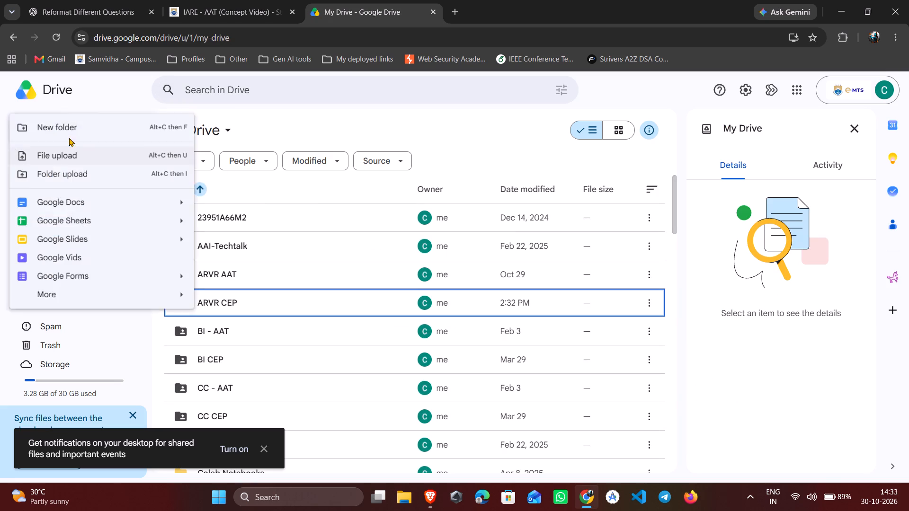
pyautogui.click(121, 127)
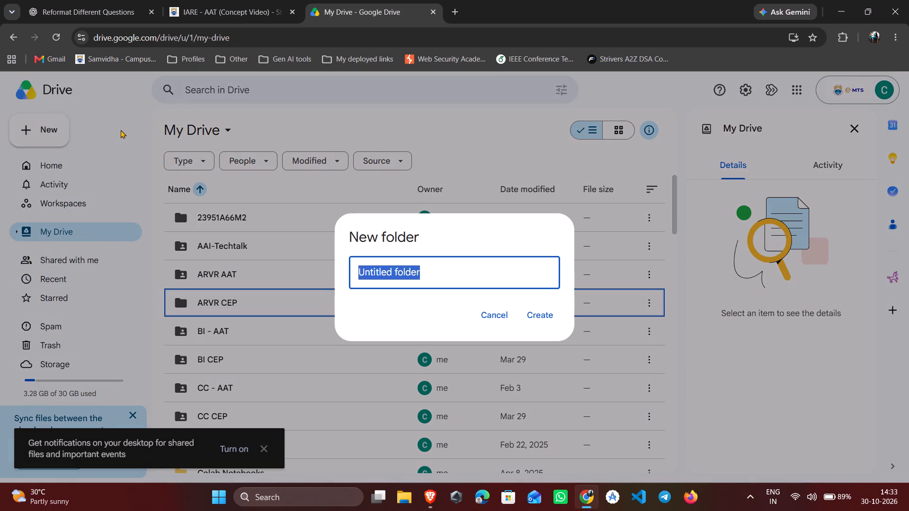
pyautogui.hotkey('shift', 's')
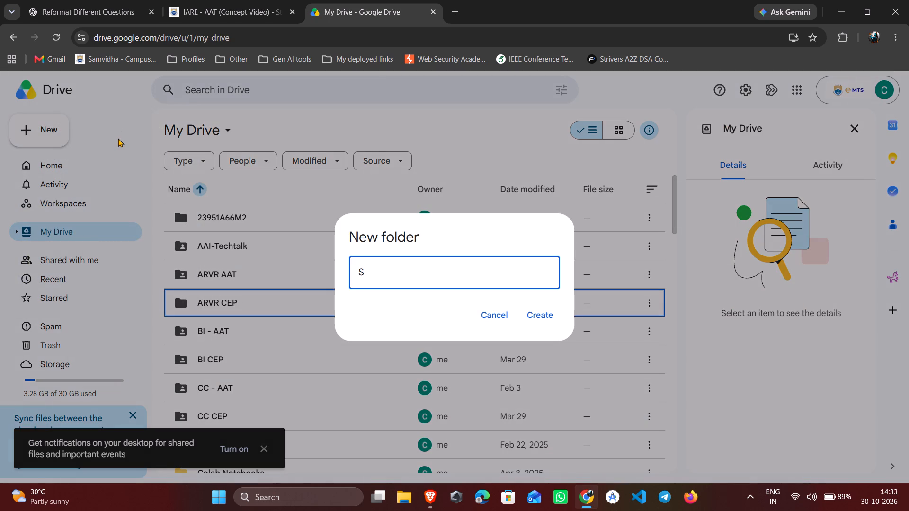
pyautogui.write('TM')
pyautogui.press('space')
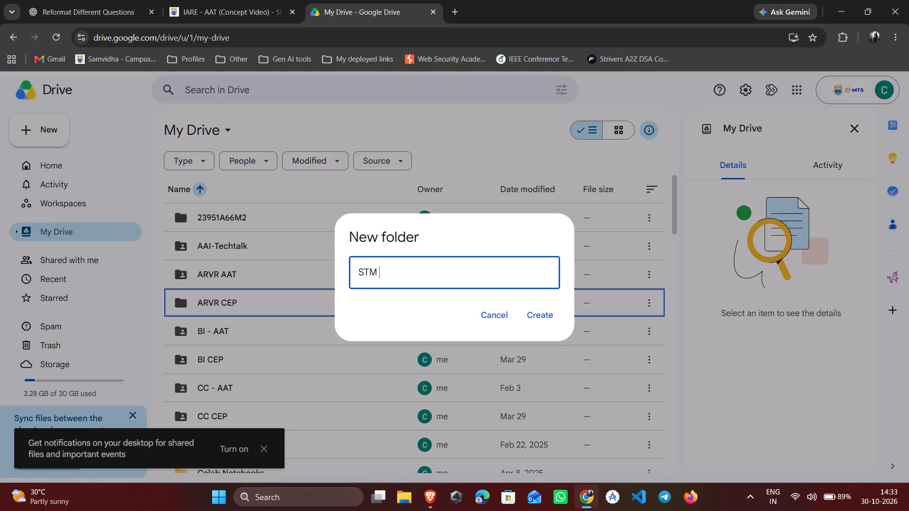
pyautogui.write('CEP')
pyautogui.press('Return')
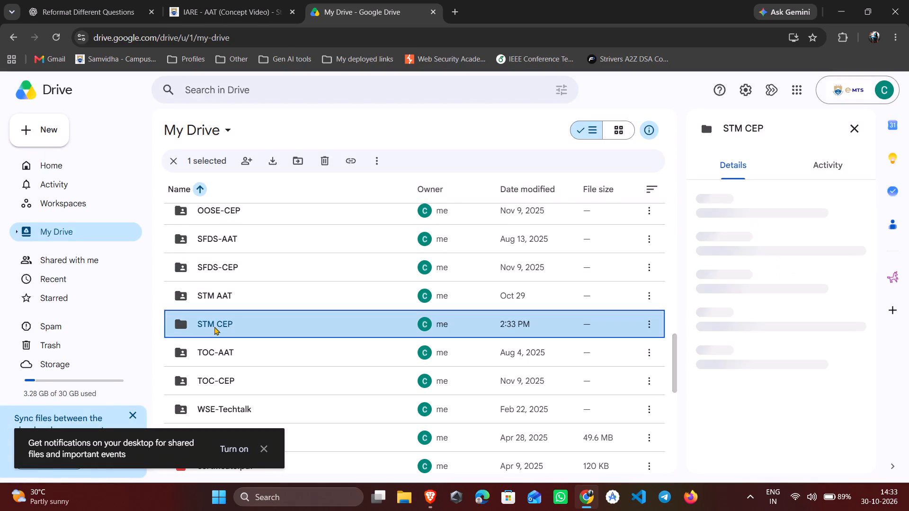
# Copy the STM CEP folder's link from its sharing settings.
pyautogui.scroll(-1, 794, 368)
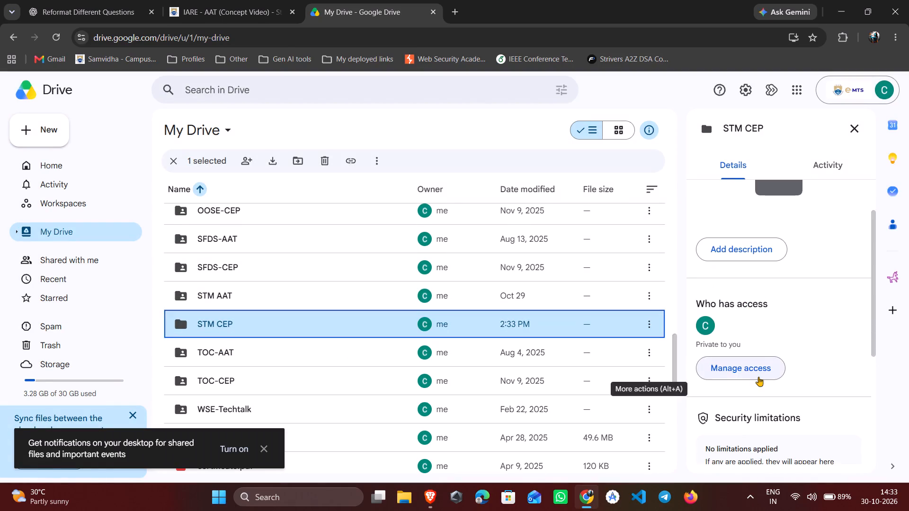
pyautogui.click(745, 369)
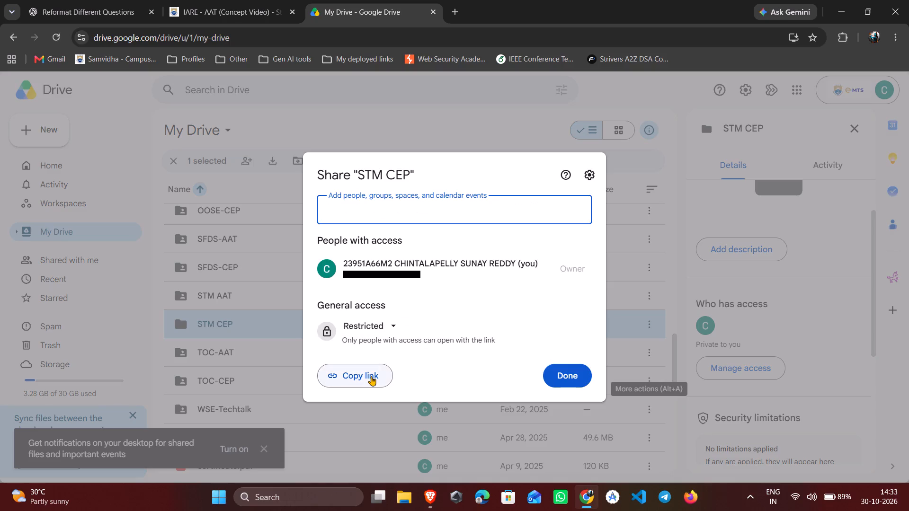
pyautogui.click(371, 376)
# Submit the STM CEP folder link on the portal as the concept video URL for AITD22 Software Testing Methodologies.
pyautogui.click(267, 0)
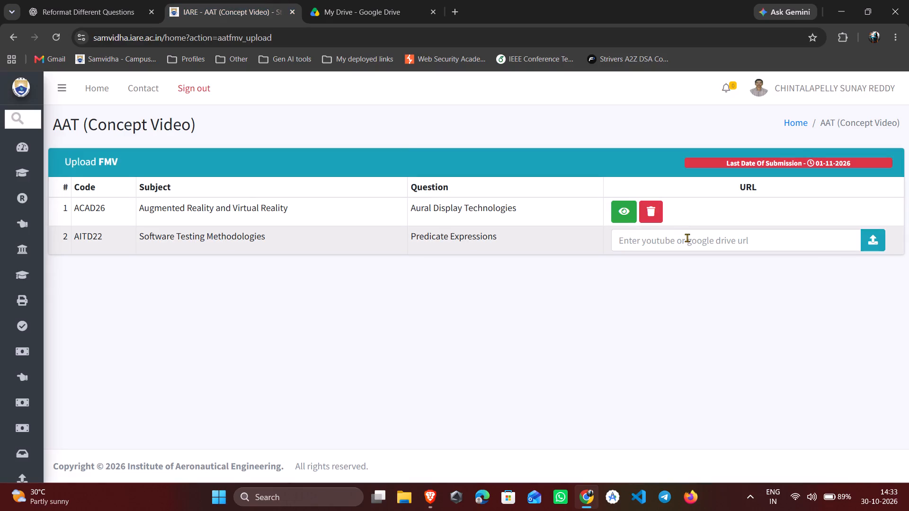
pyautogui.click(687, 238)
pyautogui.hotkey('ctrl', 'v')
pyautogui.click(869, 240)
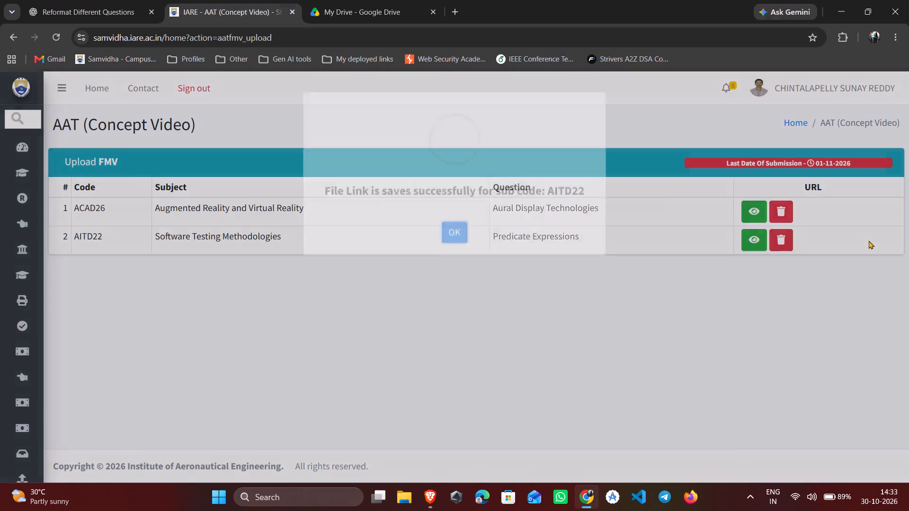
pyautogui.click(459, 338)
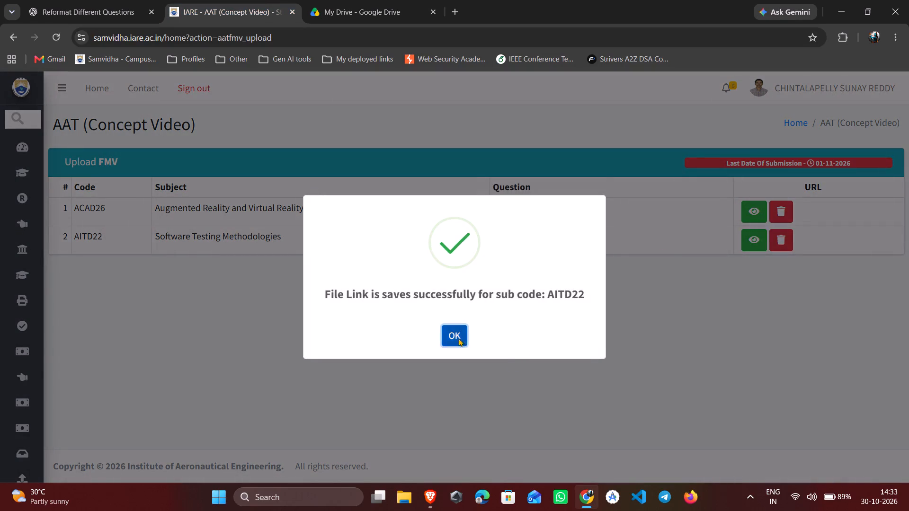
pyautogui.click(407, 360)
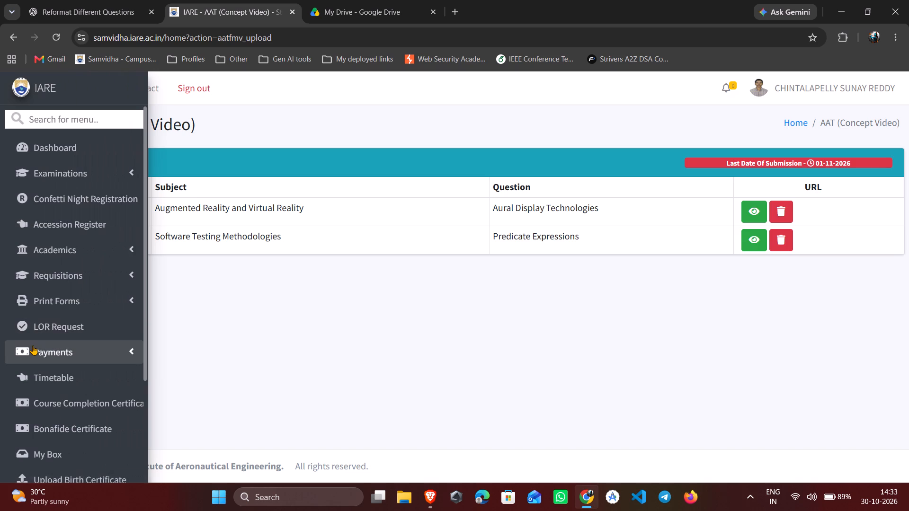
# Open the portal's AAT Question Selection page.
pyautogui.click(56, 252)
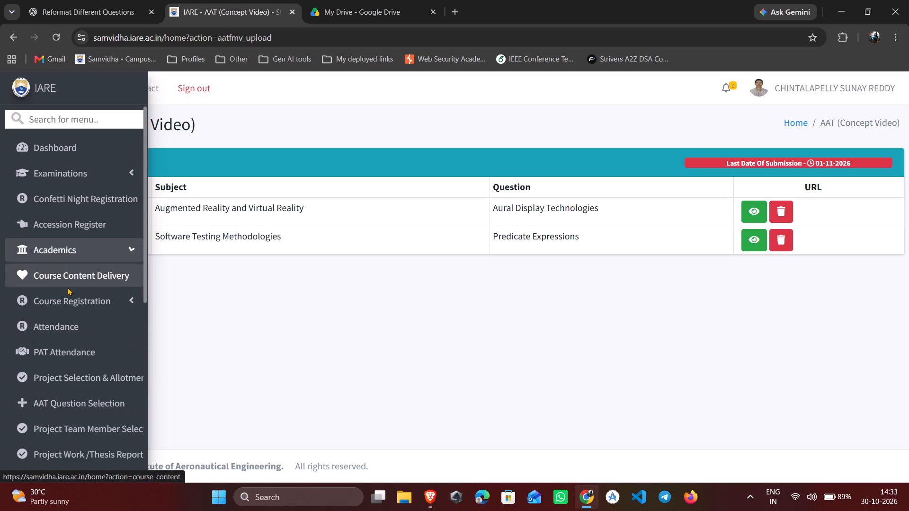
pyautogui.scroll(-5, 75, 321)
pyautogui.click(80, 193)
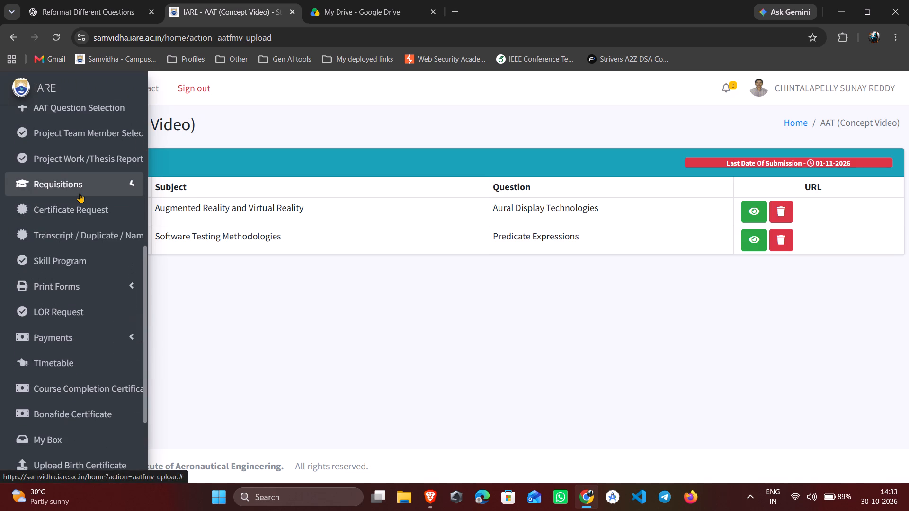
pyautogui.click(80, 193)
pyautogui.scroll(4, 80, 189)
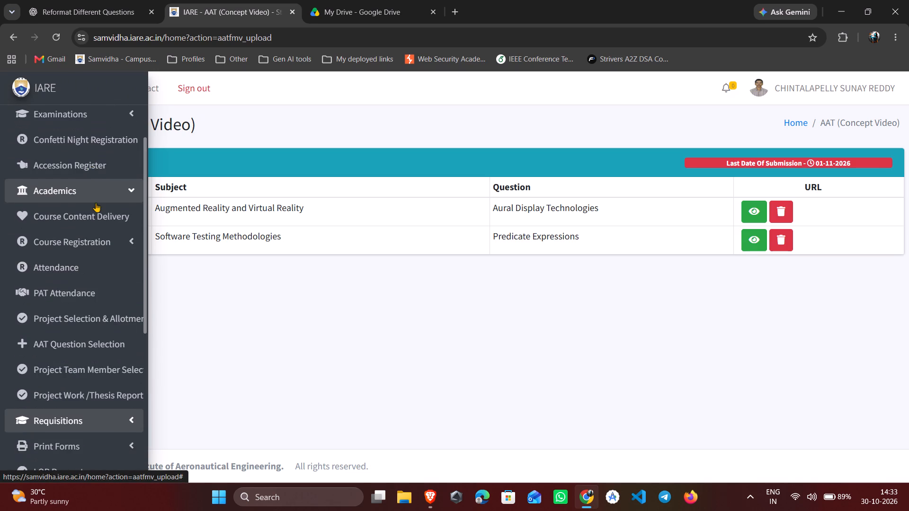
pyautogui.click(94, 195)
pyautogui.click(94, 194)
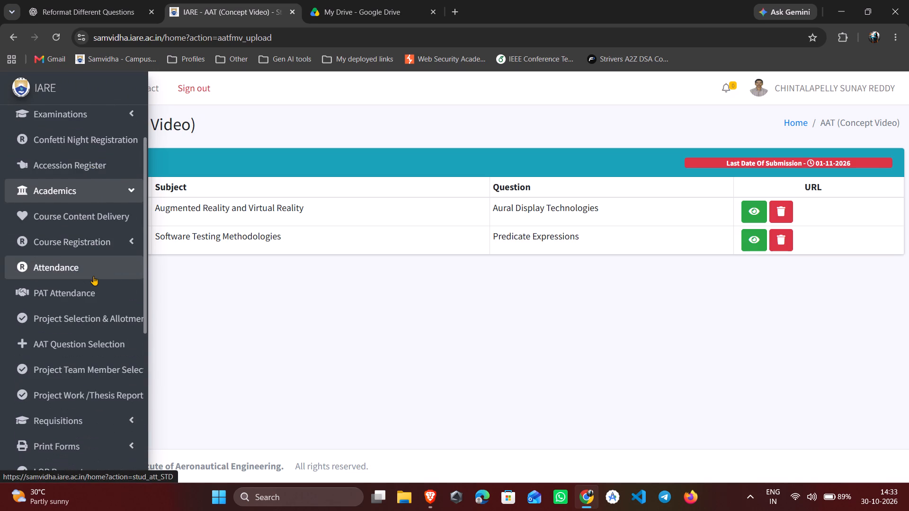
pyautogui.click(76, 347)
# For ACSD53 Ethical Hacking and Cyber Defense, assign question 83, Cybersecurity Governance and Compliance, to yourself.
pyautogui.click(140, 208)
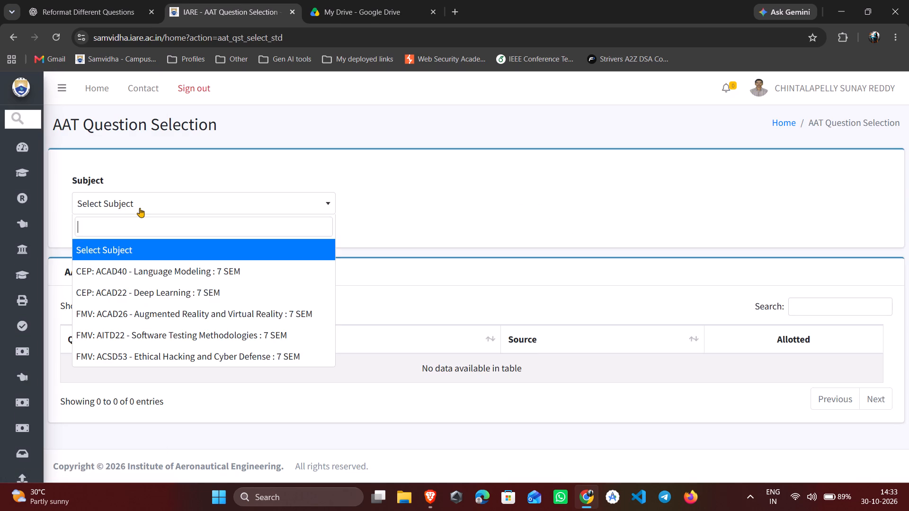
pyautogui.click(156, 355)
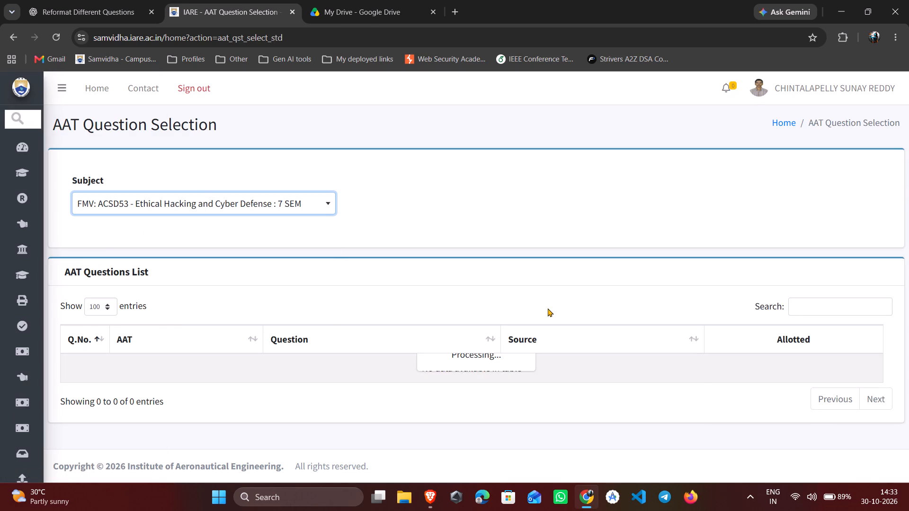
pyautogui.scroll(-6, 548, 308)
pyautogui.scroll(-20, 547, 308)
pyautogui.scroll(-1, 547, 308)
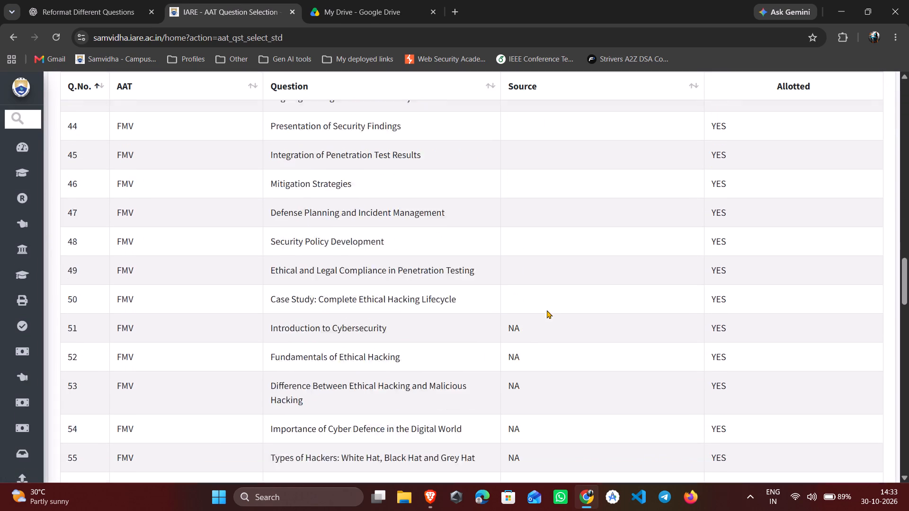
pyautogui.scroll(-9, 547, 310)
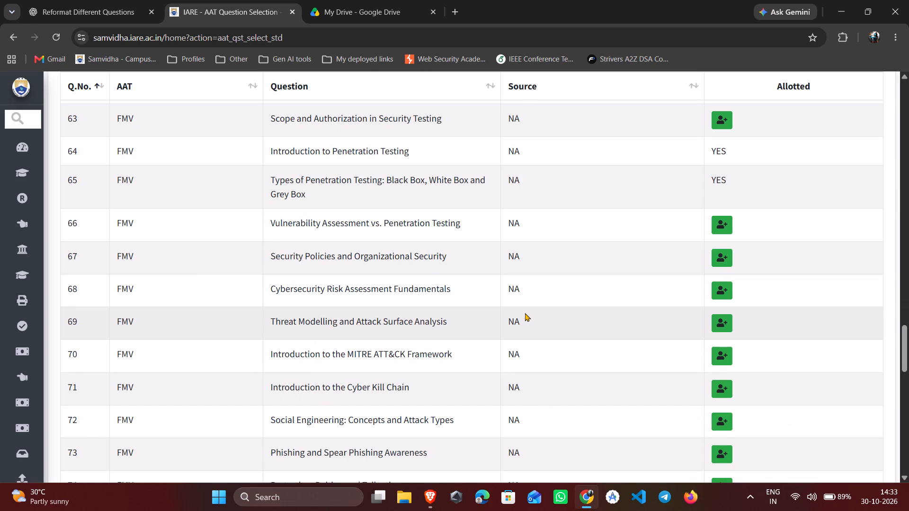
pyautogui.scroll(-4, 525, 314)
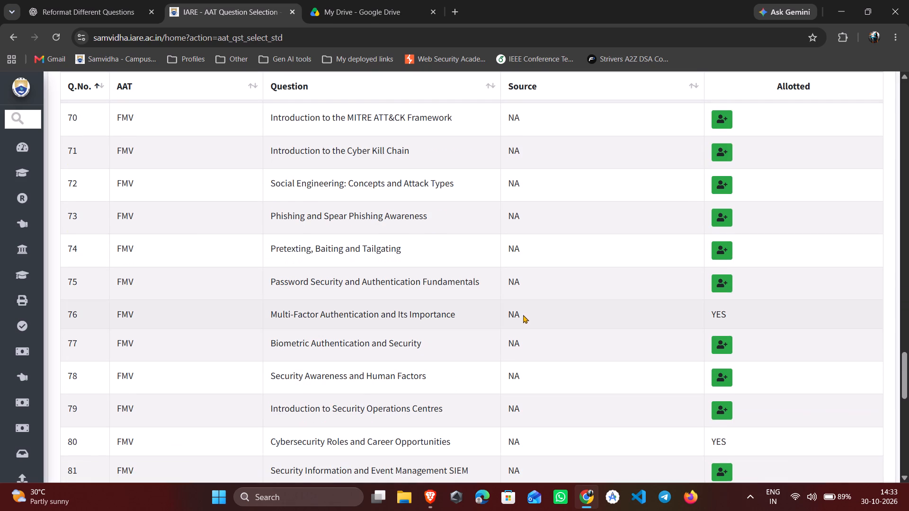
pyautogui.scroll(-6, 522, 315)
pyautogui.scroll(2, 522, 315)
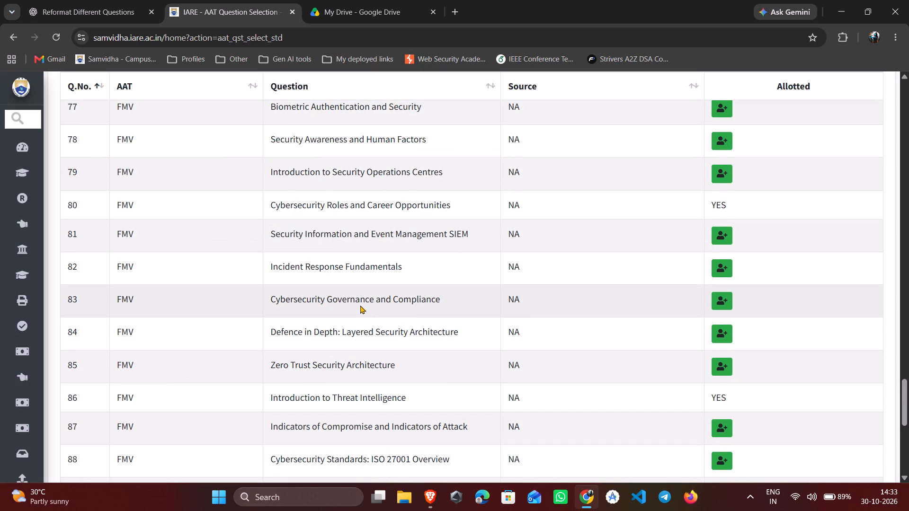
pyautogui.click(717, 301)
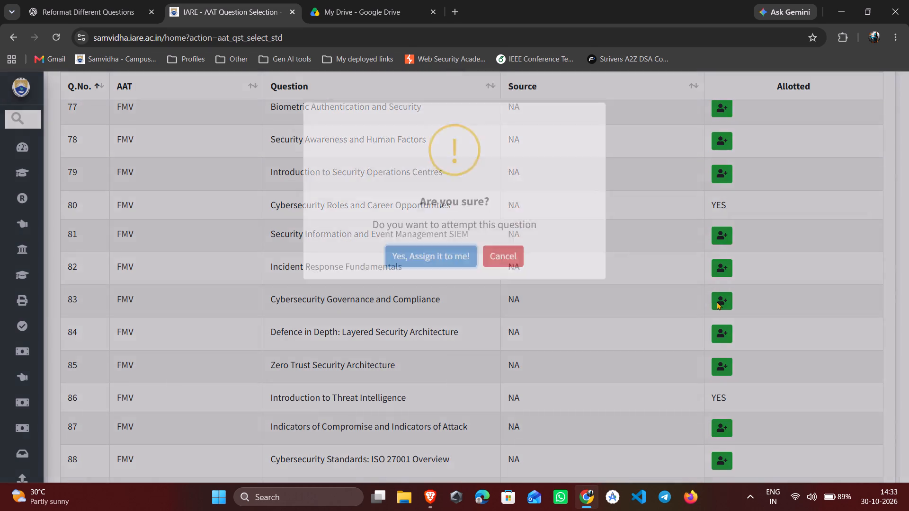
pyautogui.click(407, 335)
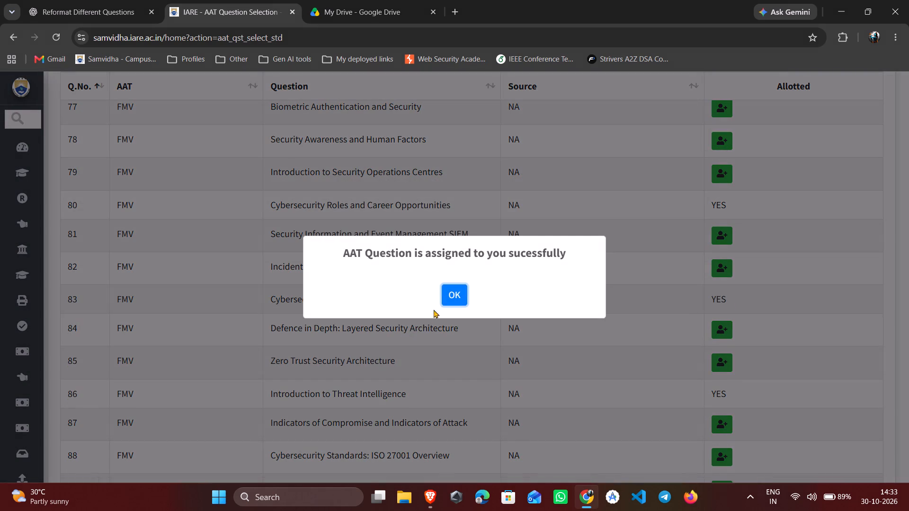
pyautogui.click(446, 300)
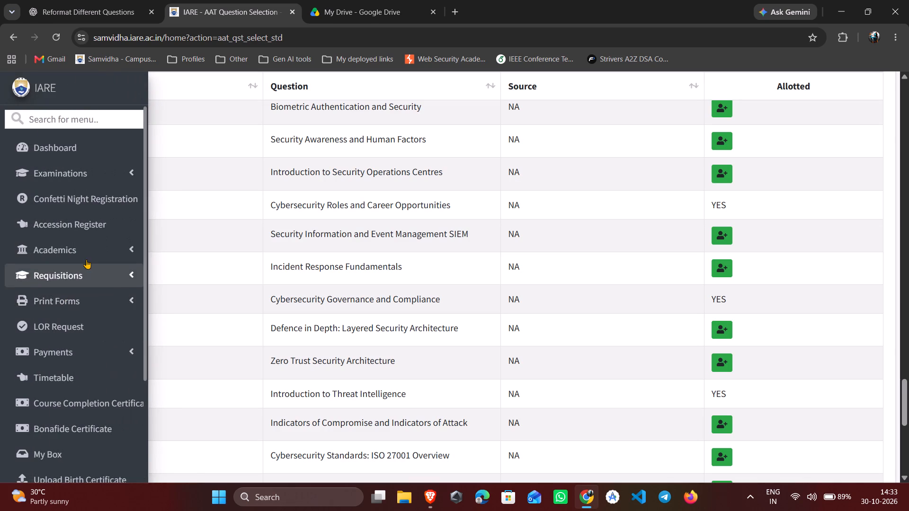
# Open the portal's AAT (Concept Video) upload page.
pyautogui.scroll(-7, 77, 358)
pyautogui.click(76, 417)
pyautogui.scroll(-2, 74, 444)
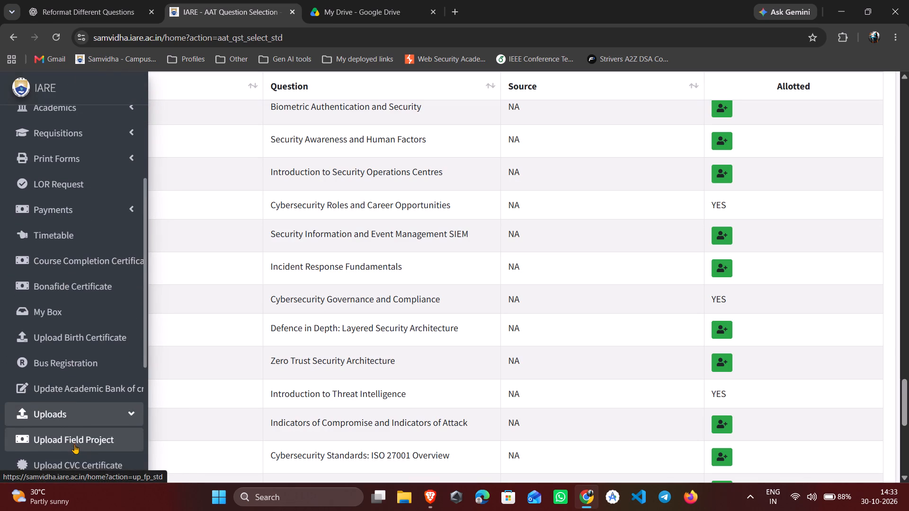
pyautogui.scroll(-1, 74, 444)
pyautogui.click(71, 396)
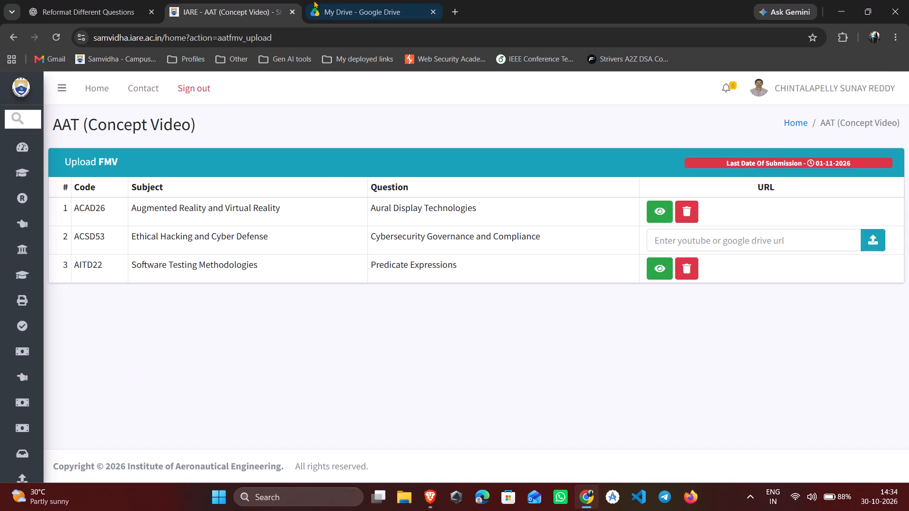
# Switch to My Drive in Google Drive and create a new folder named EH CEP.
pyautogui.click(353, 0)
pyautogui.click(223, 217)
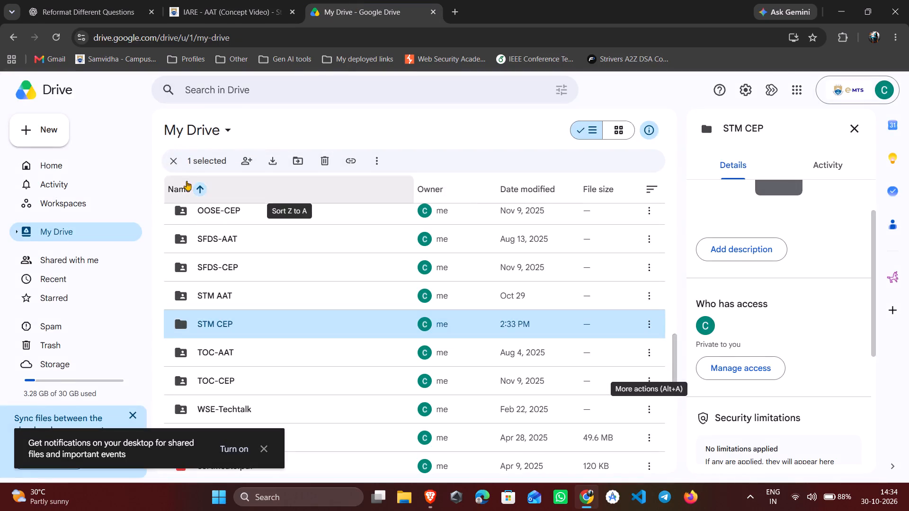
pyautogui.click(66, 138)
pyautogui.click(100, 130)
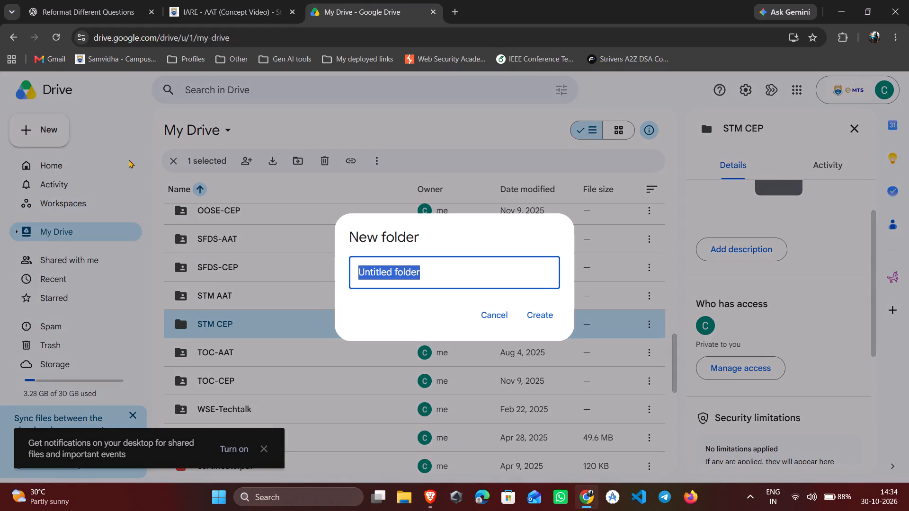
pyautogui.write('EH')
pyautogui.press('space')
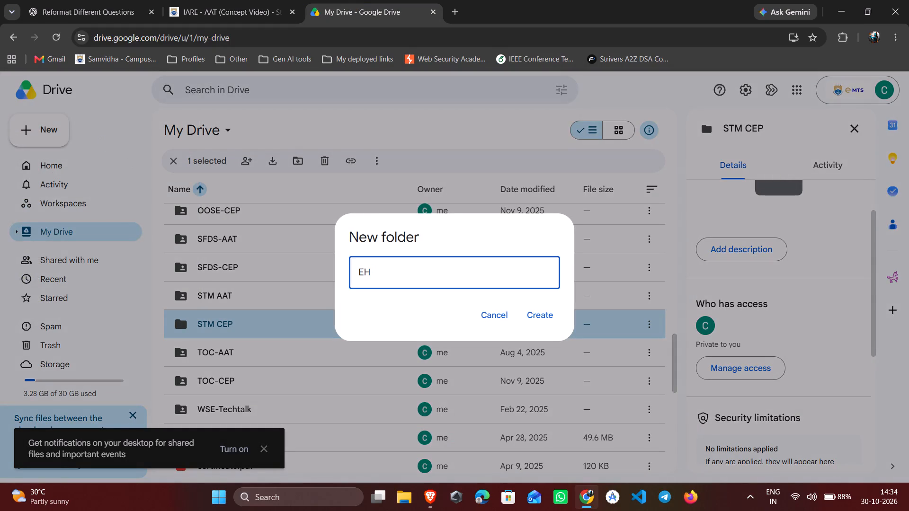
pyautogui.write('CEP')
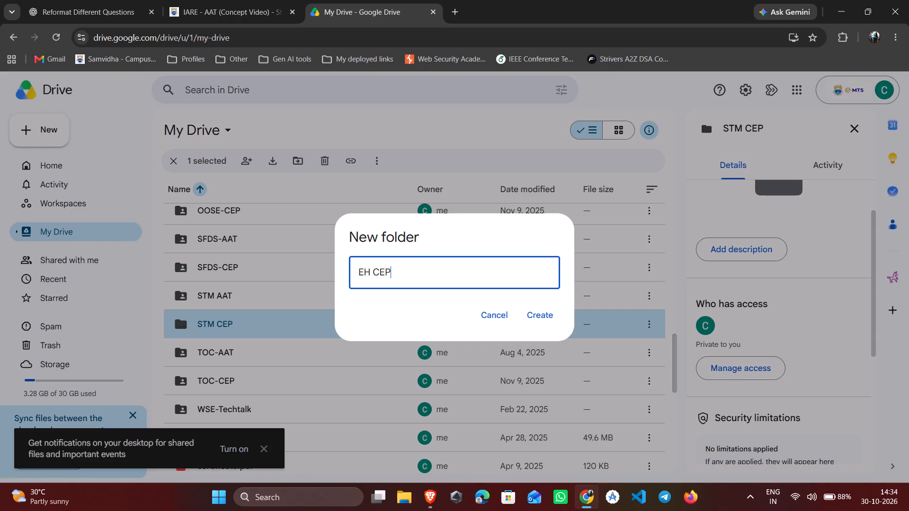
pyautogui.press('Return')
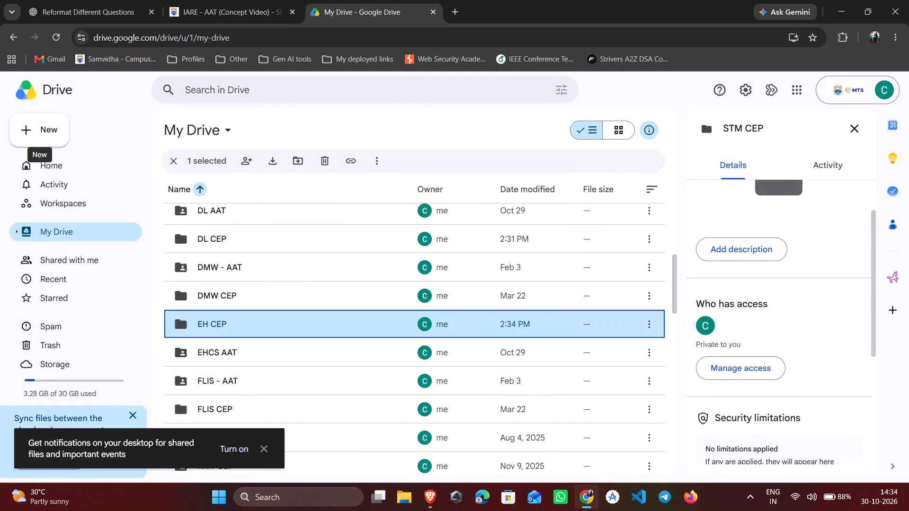
# Open the EH CEP folder and copy its link from its sharing settings.
pyautogui.doubleClick(223, 328)
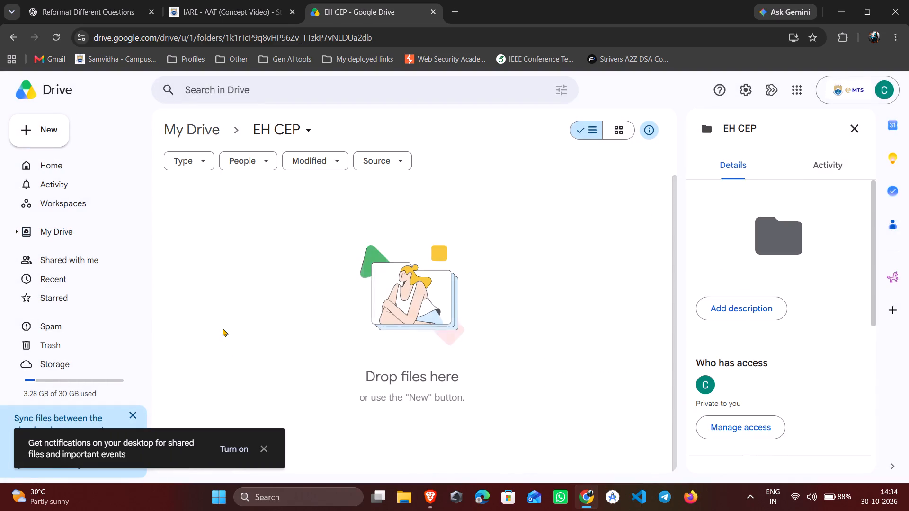
pyautogui.click(728, 424)
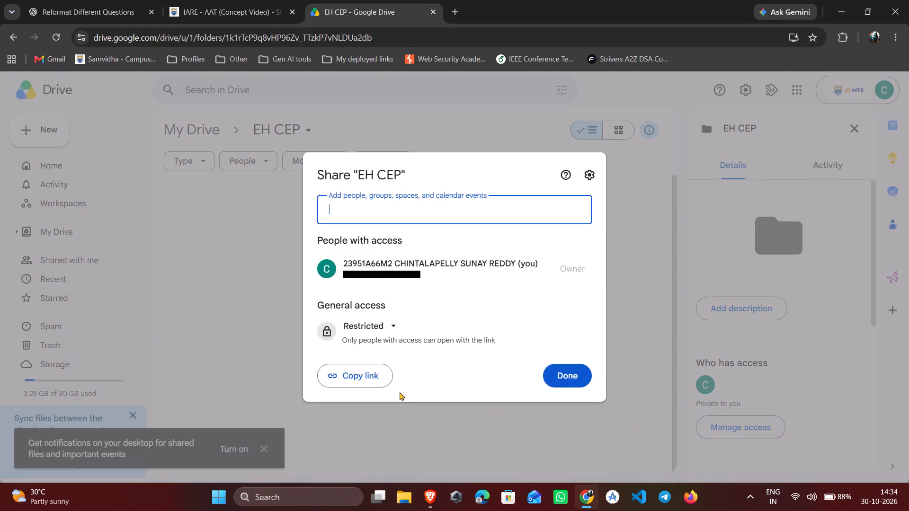
pyautogui.click(376, 376)
# Submit the EH CEP folder link on the portal as the concept video URL for ACSD53 Ethical Hacking and Cyber Defense.
pyautogui.click(271, 0)
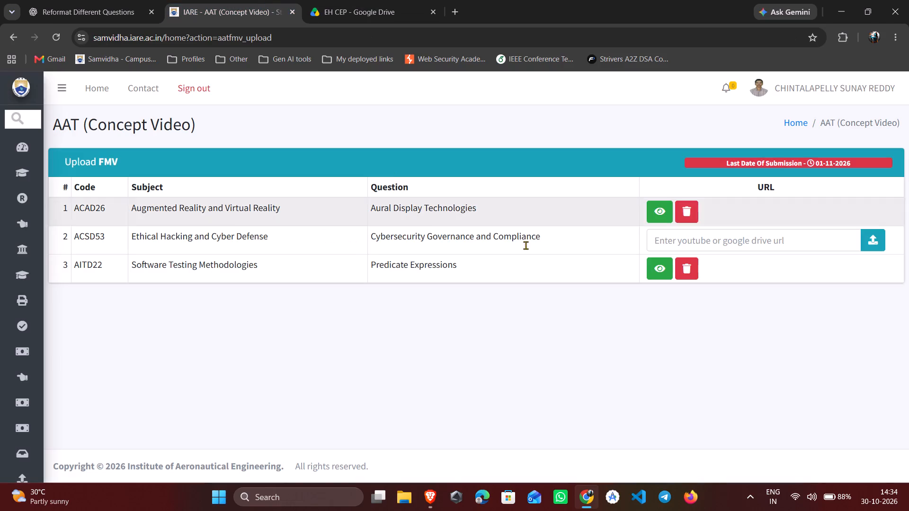
pyautogui.click(773, 237)
pyautogui.hotkey('ctrl', 'v')
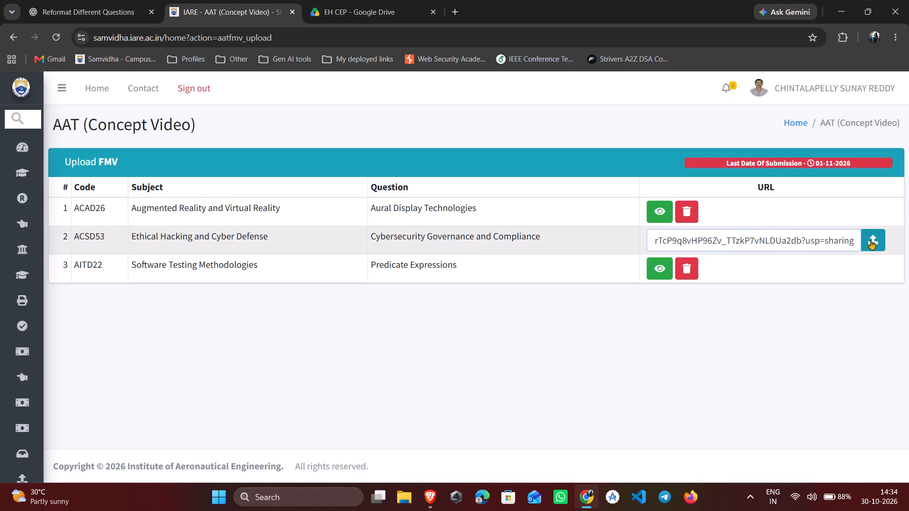
pyautogui.click(872, 239)
pyautogui.click(454, 337)
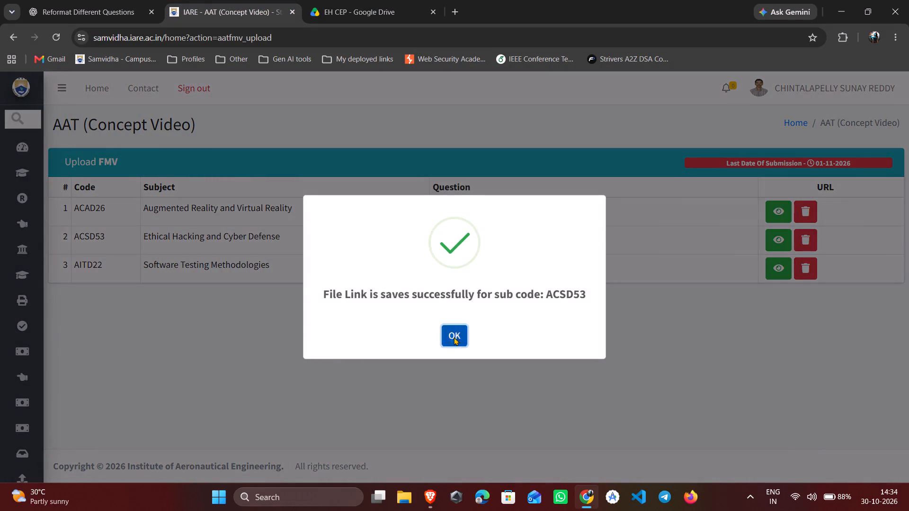
pyautogui.click(784, 241)
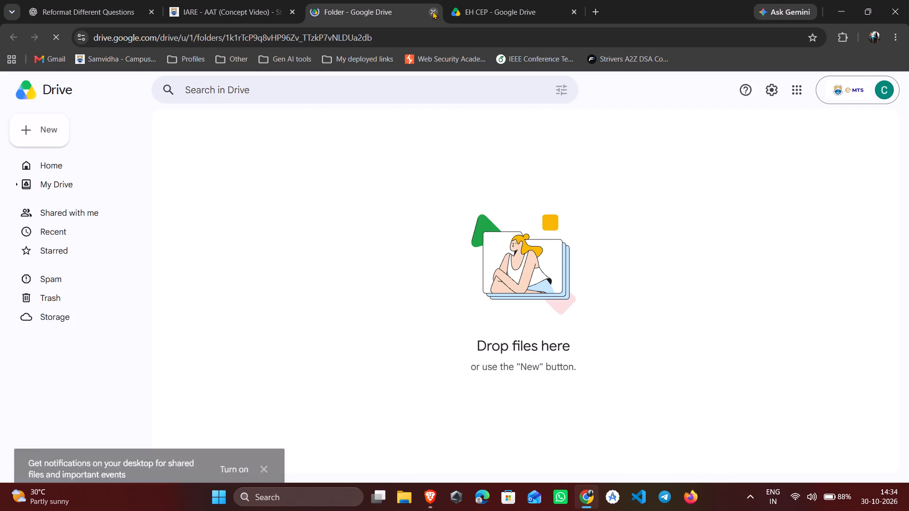
pyautogui.click(433, 11)
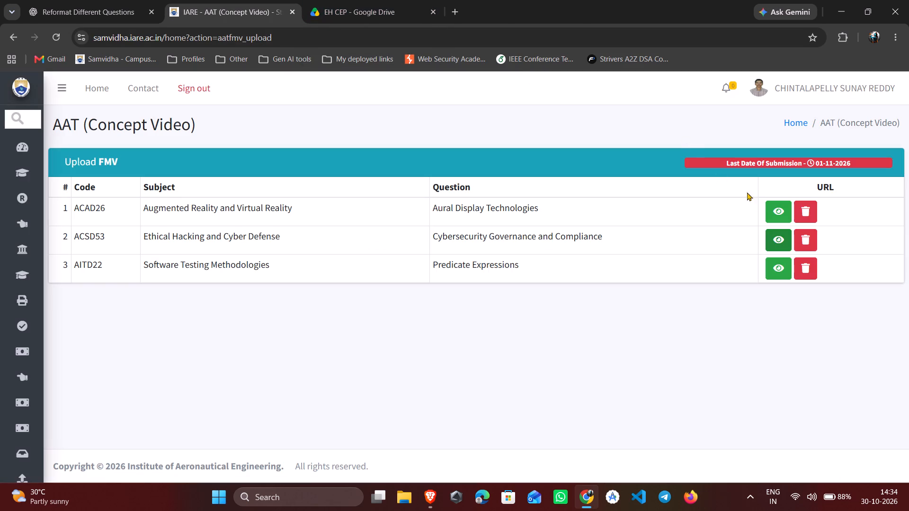
pyautogui.click(776, 210)
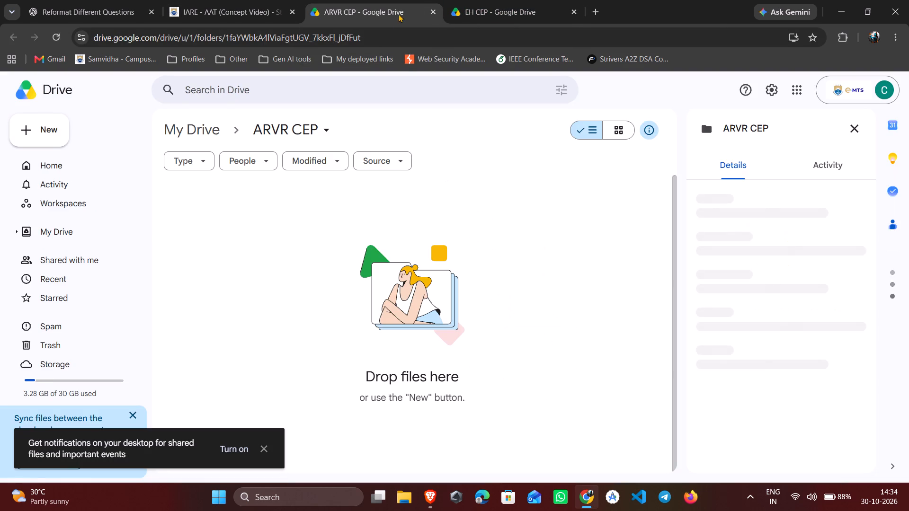
pyautogui.click(437, 12)
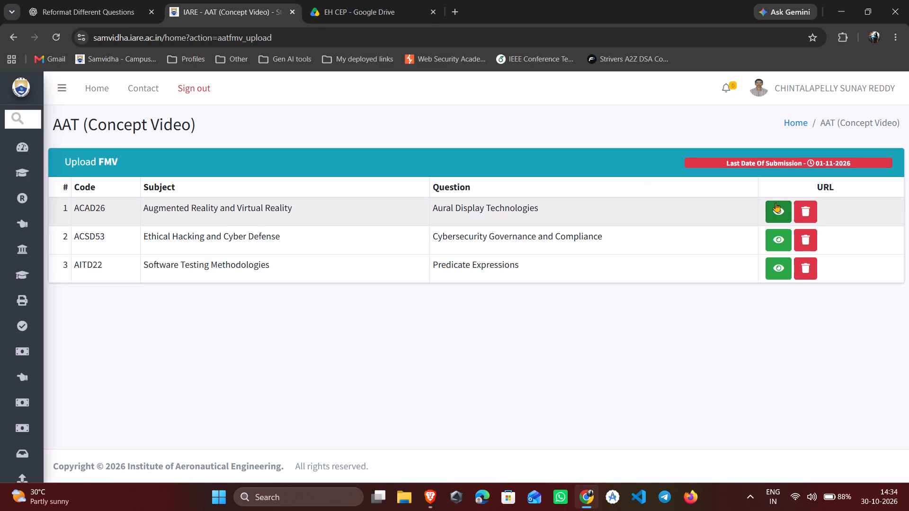
pyautogui.click(775, 268)
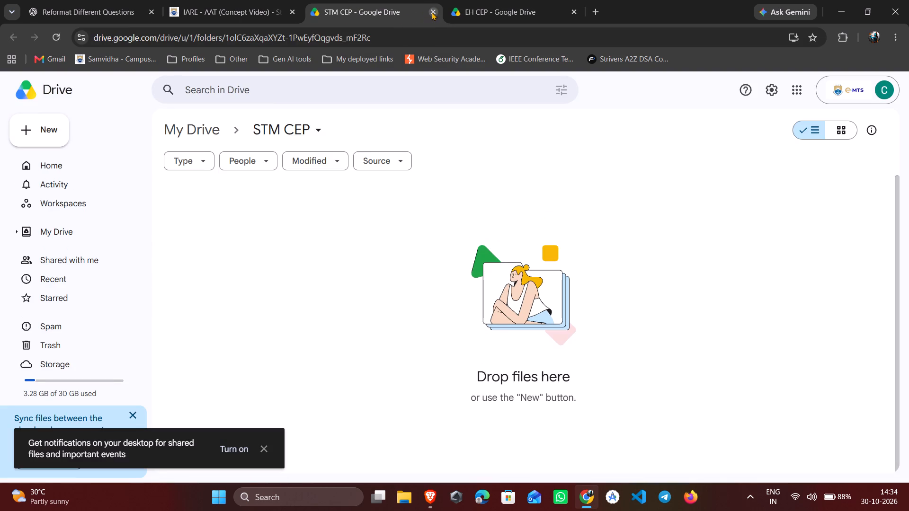
pyautogui.click(432, 12)
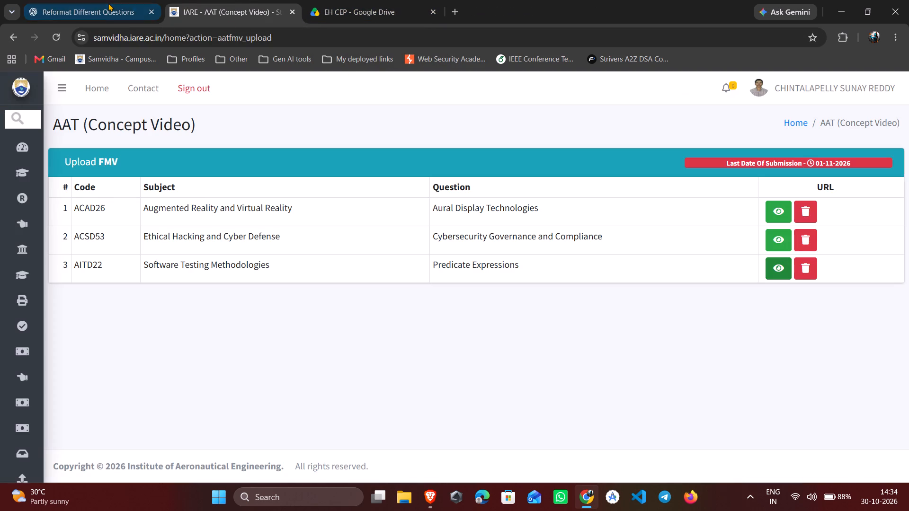
# Return to the EH CEP folder's sharing settings in Google Drive.
pyautogui.click(108, 3)
pyautogui.click(358, 0)
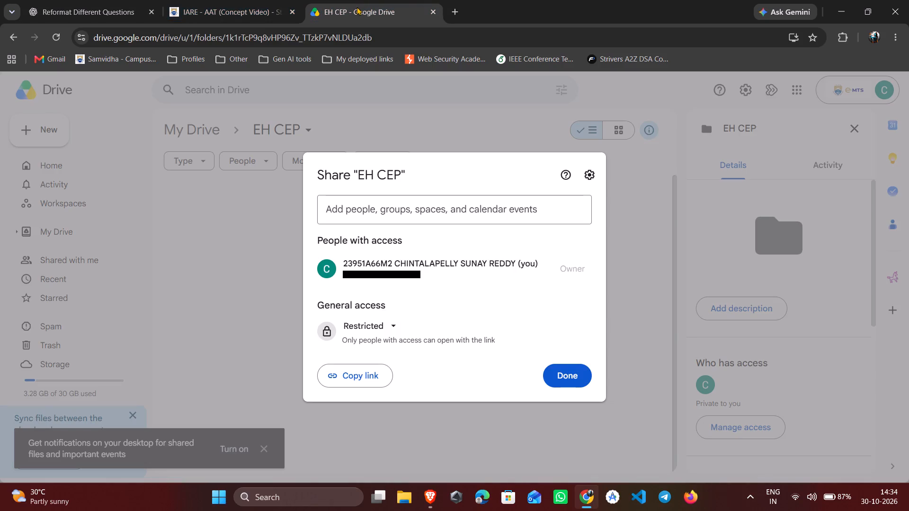
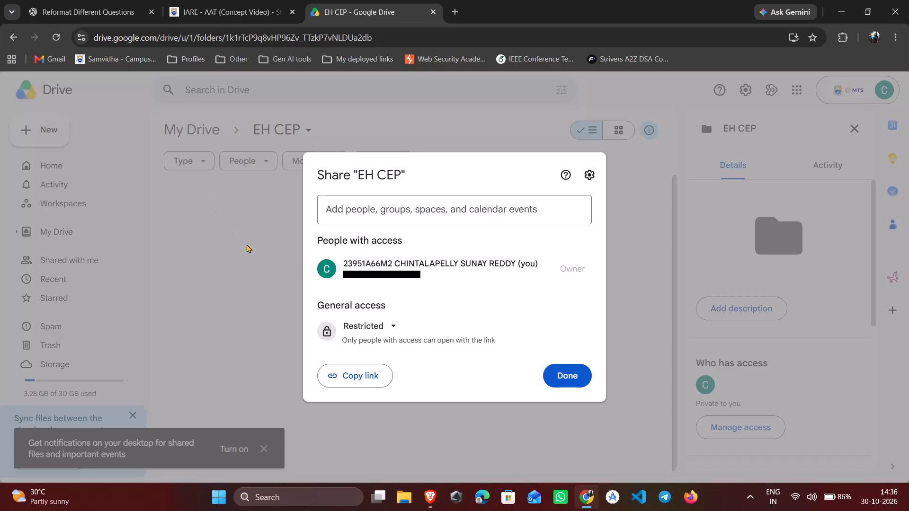
# Dismiss the EH CEP sharing settings and close the folder's Drive page, returning to the portal's concept video page.
pyautogui.click(247, 244)
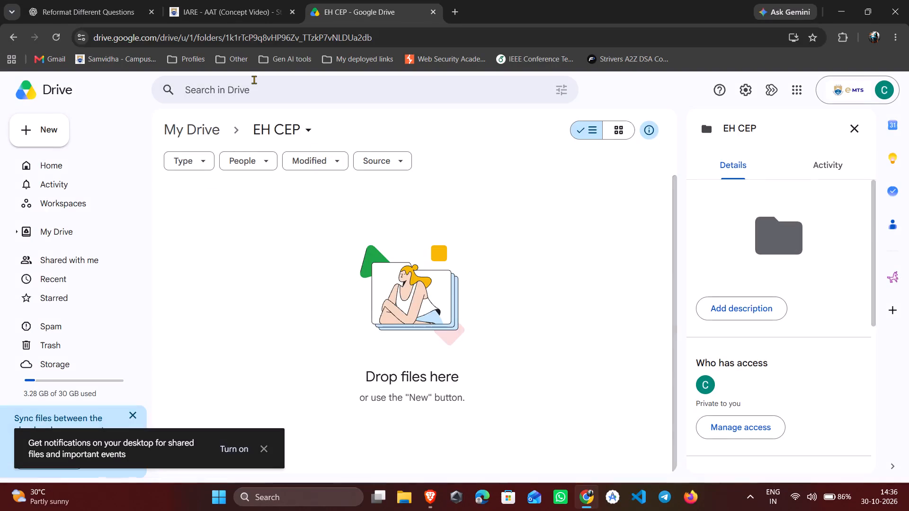
pyautogui.click(286, 0)
pyautogui.click(437, 11)
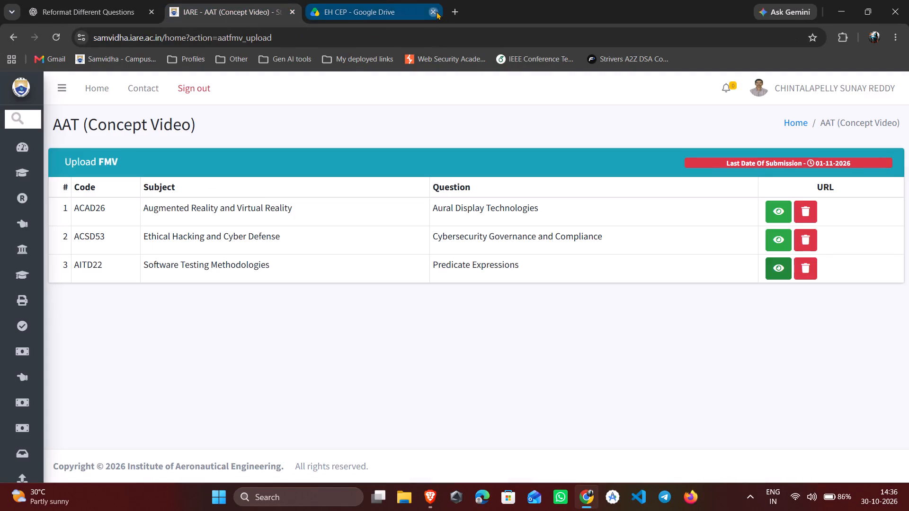
# Open the AAT (Tech Talk) upload page on the portal to check its submission status.
pyautogui.scroll(-6, 71, 404)
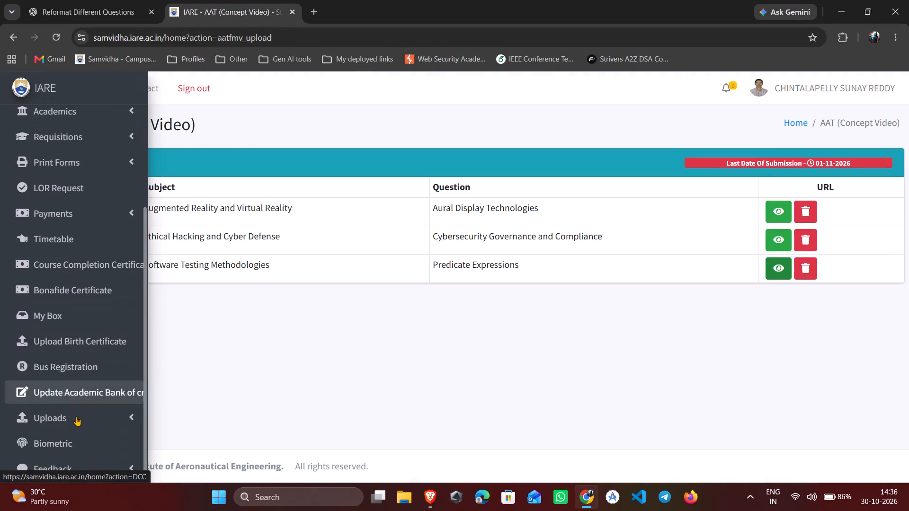
pyautogui.click(76, 416)
pyautogui.scroll(-5, 74, 412)
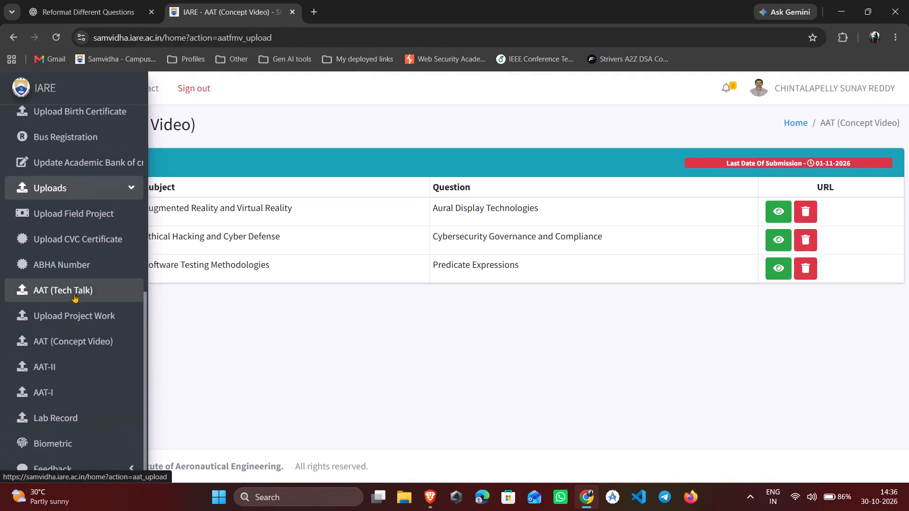
pyautogui.click(74, 294)
pyautogui.scroll(-6, 76, 306)
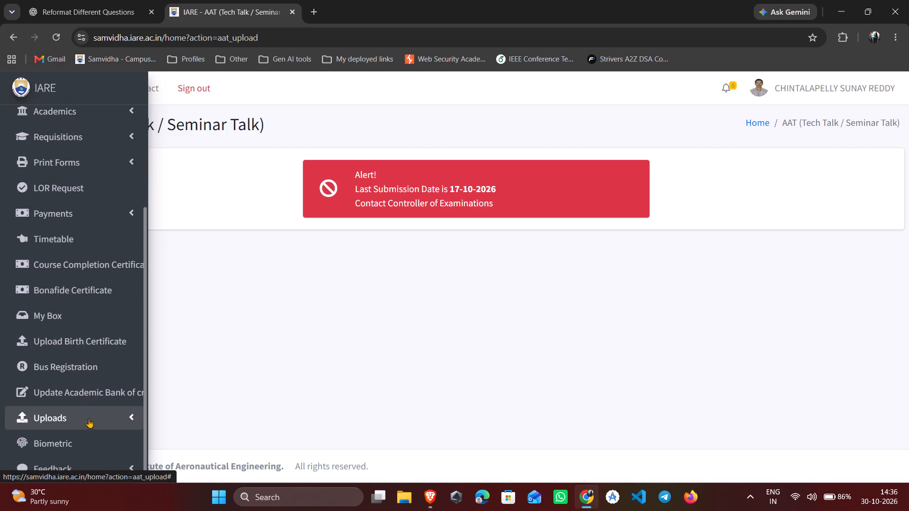
pyautogui.click(88, 419)
pyautogui.scroll(-6, 84, 385)
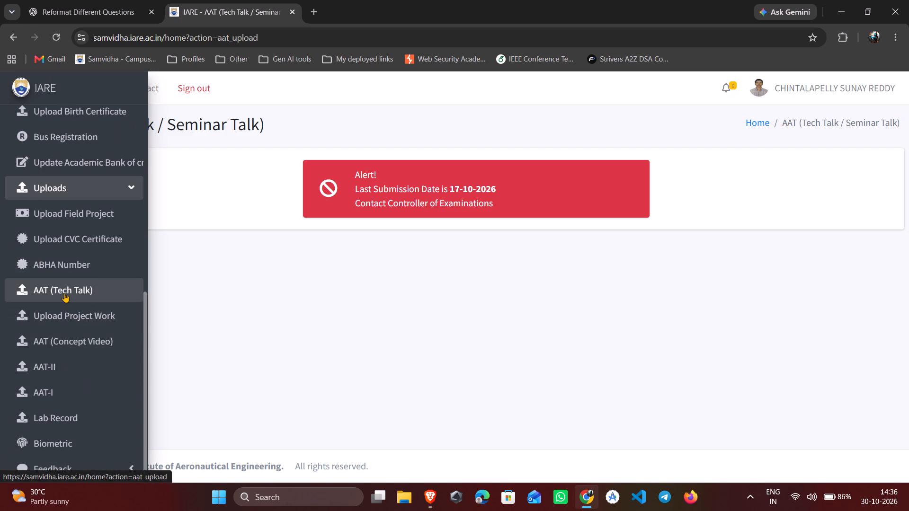
pyautogui.click(64, 293)
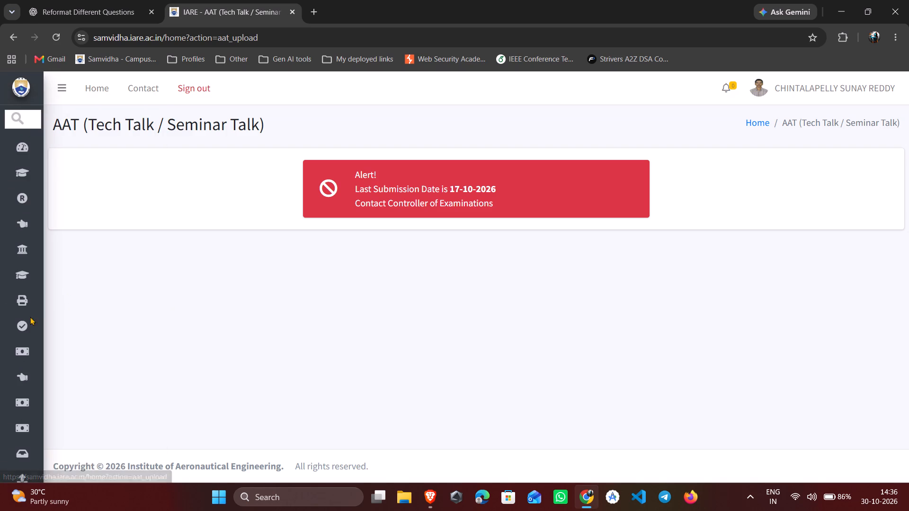
# Reopen the AAT (Concept Video) upload page to review the submitted subjects.
pyautogui.scroll(-6, 58, 344)
pyautogui.click(59, 412)
pyautogui.scroll(-4, 58, 391)
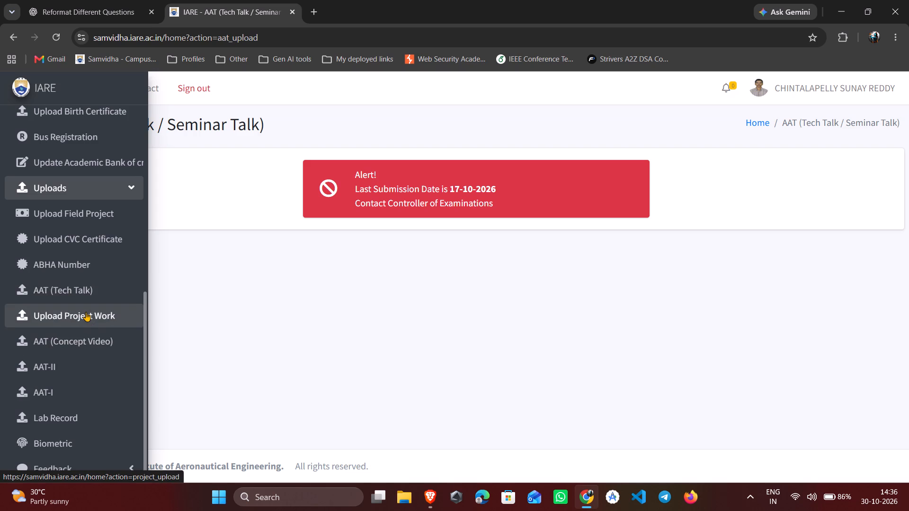
pyautogui.click(89, 335)
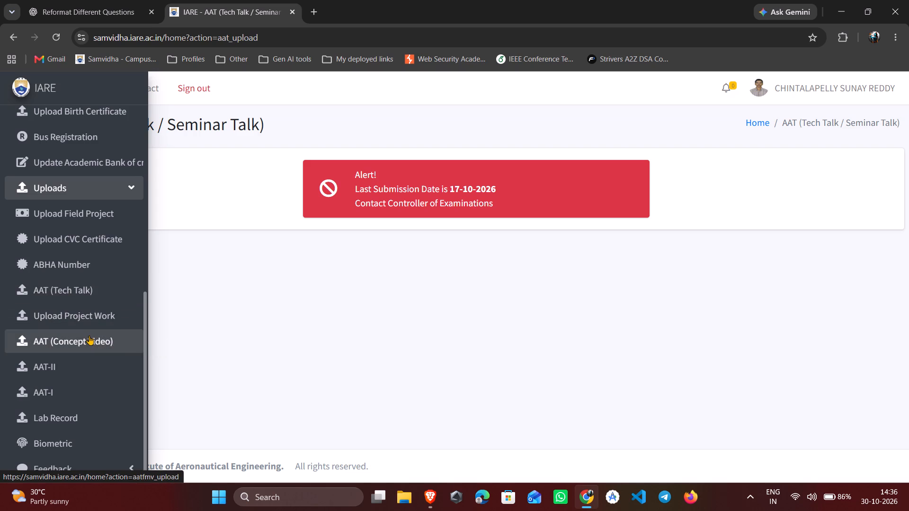
# Open the AAT-II upload page and load the ACAD40 and ACAD22 CEP questions to check their submissions.
pyautogui.scroll(-8, 50, 362)
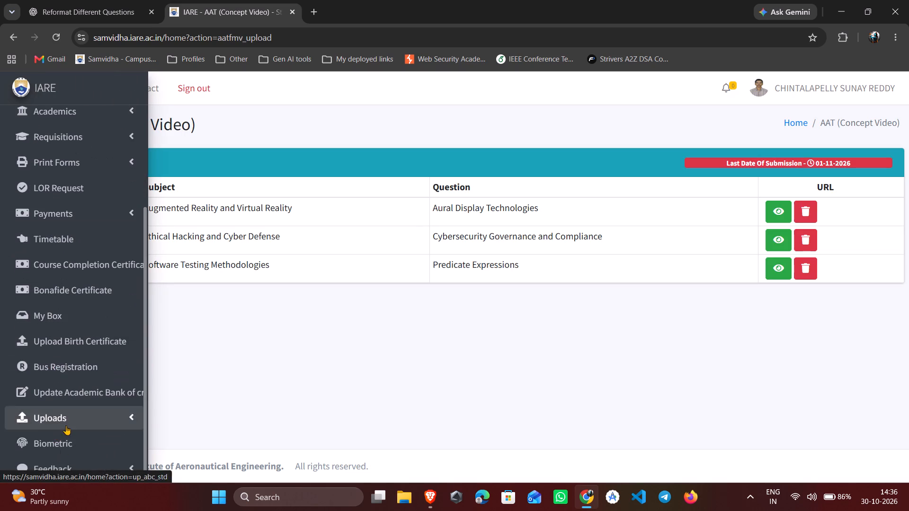
pyautogui.click(69, 404)
pyautogui.click(68, 416)
pyautogui.scroll(-6, 68, 416)
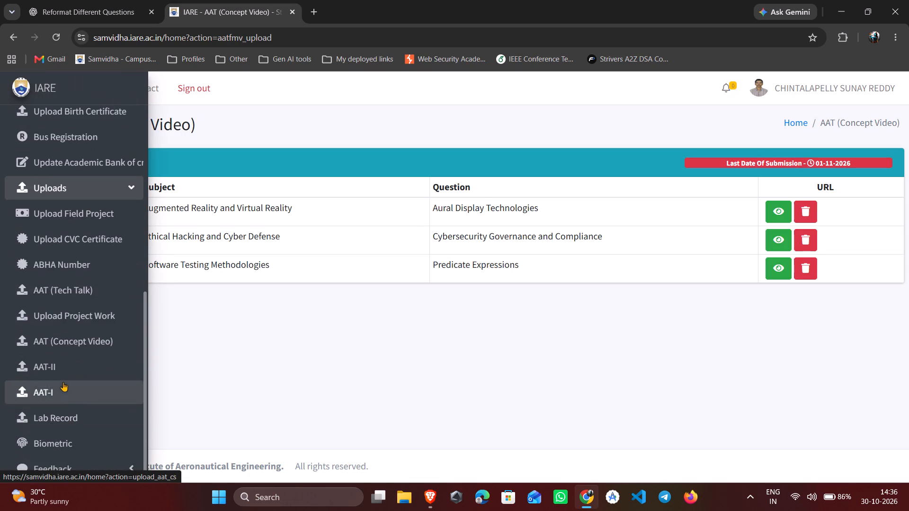
pyautogui.click(62, 376)
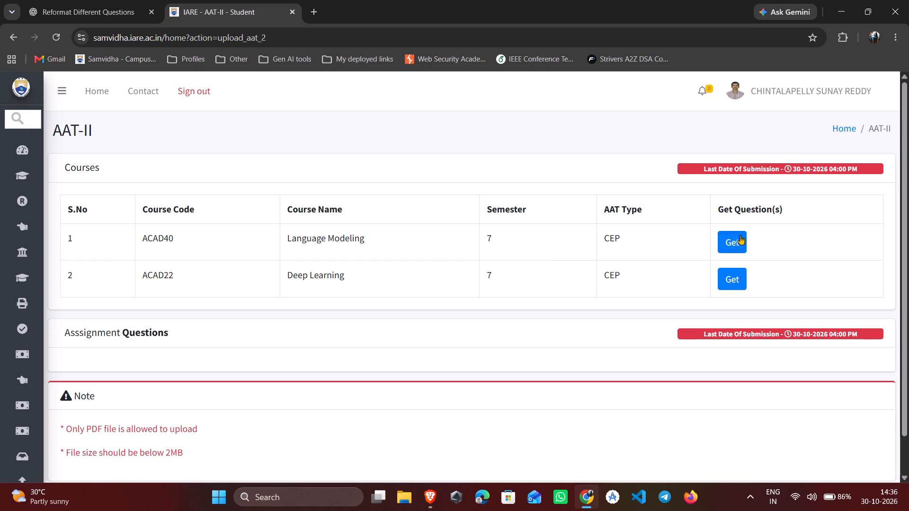
pyautogui.click(732, 242)
pyautogui.click(744, 275)
pyautogui.doubleClick(735, 281)
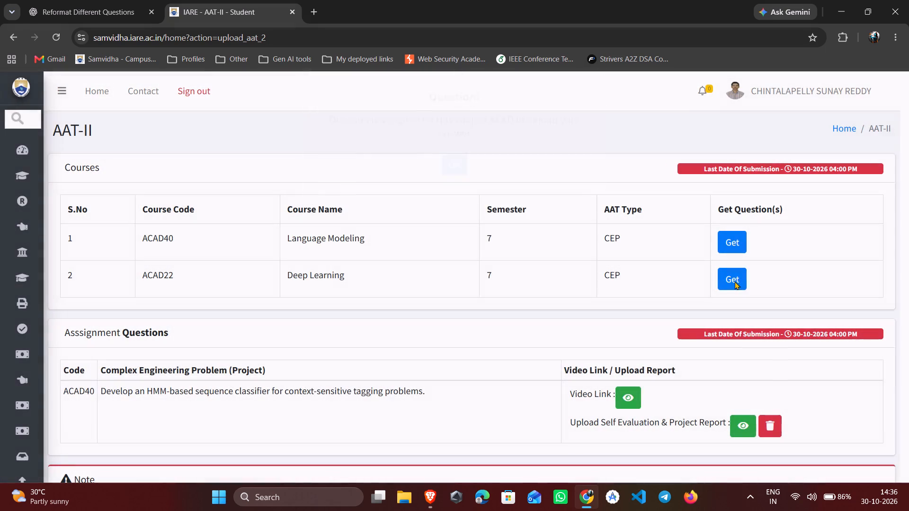
pyautogui.click(94, 374)
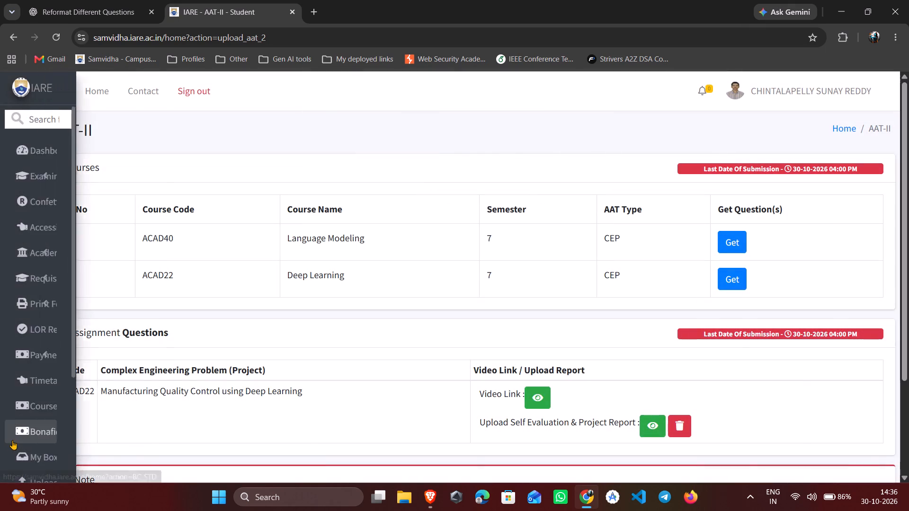
# Open the AAT-I upload page and load the ACAD40 Language Modeling questions to check the submitted answer.
pyautogui.scroll(-7, 13, 441)
pyautogui.click(55, 416)
pyautogui.scroll(-6, 55, 416)
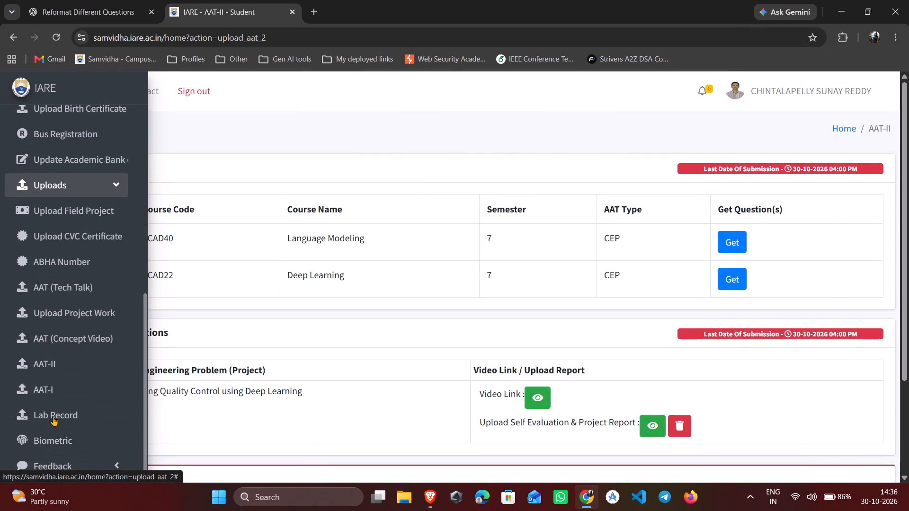
pyautogui.click(51, 382)
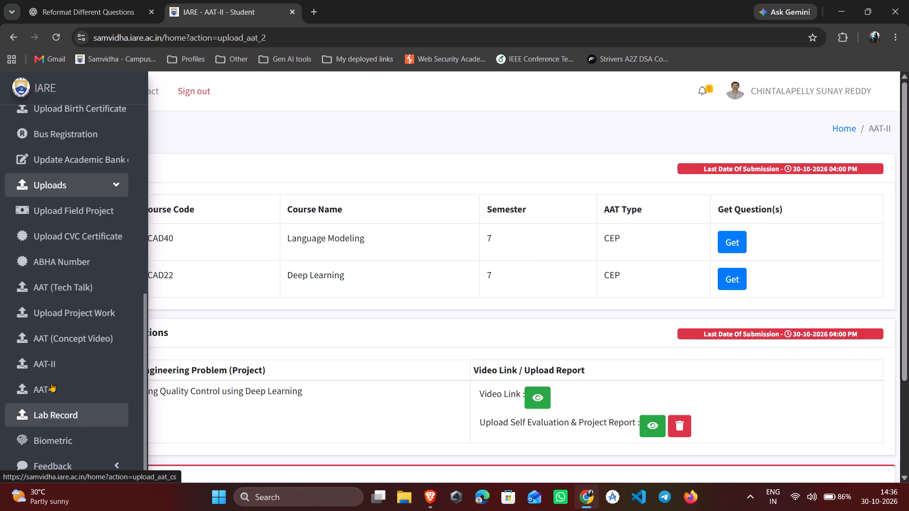
pyautogui.click(762, 247)
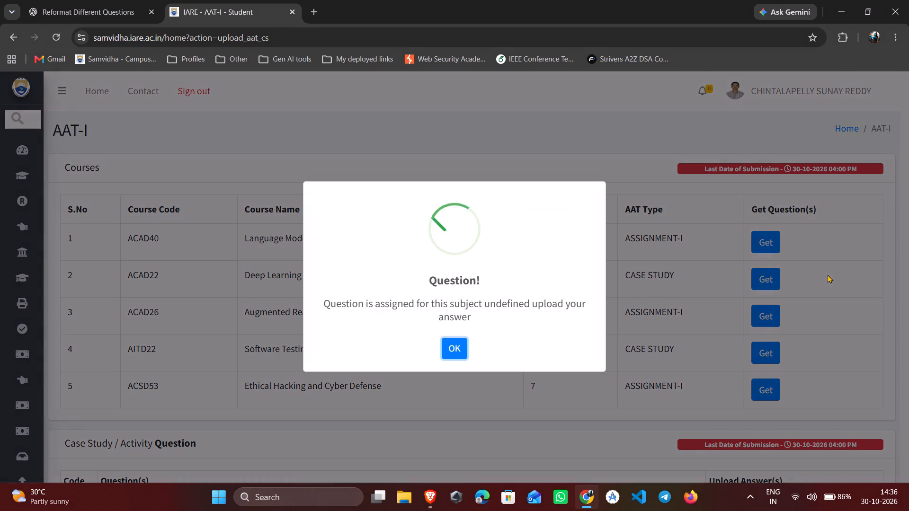
pyautogui.scroll(-2, 826, 275)
pyautogui.click(822, 279)
pyautogui.scroll(-5, 822, 279)
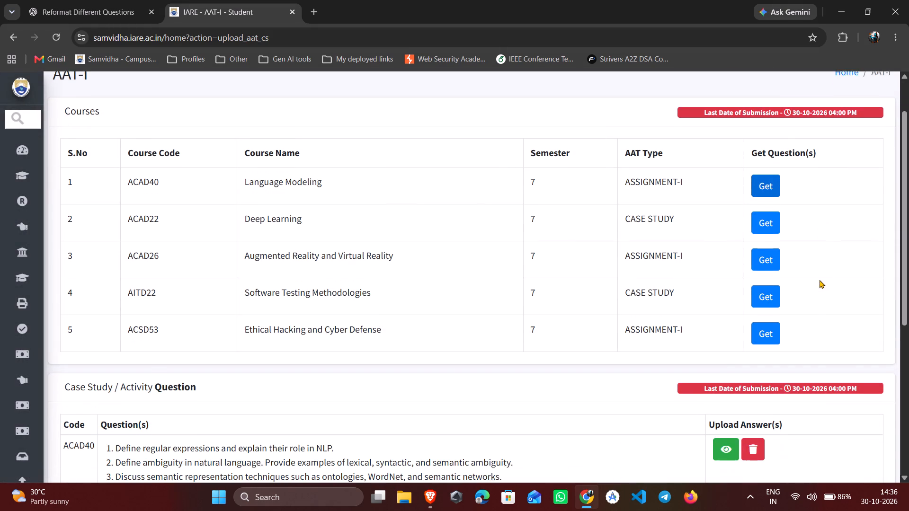